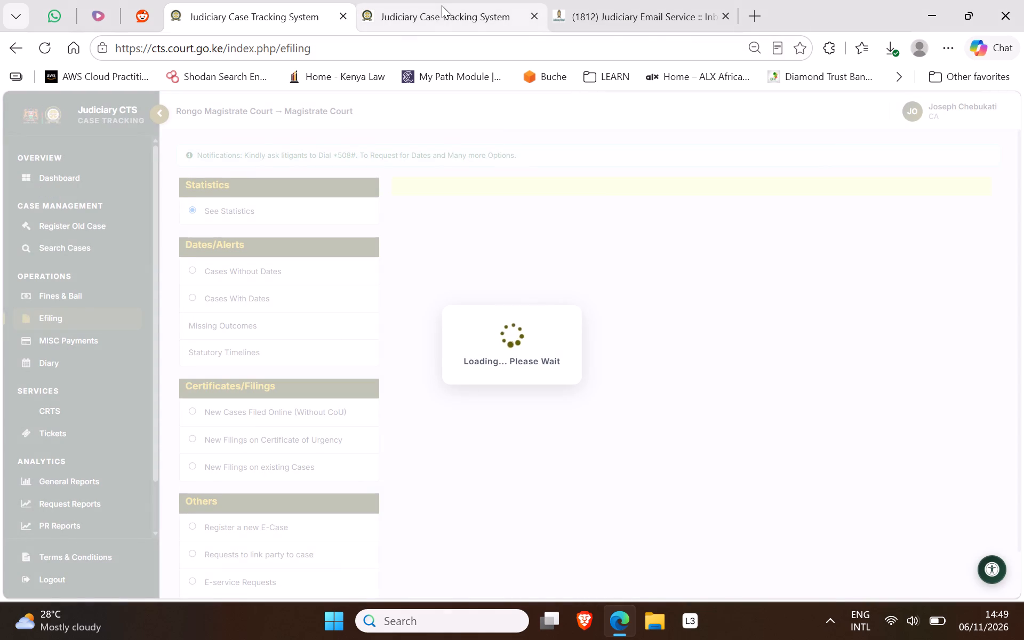
Close the Judiciary Email Service page and return to the Judiciary CTS e-filing statistics.
{"action": "left_click", "coordinate": [723, 19]}
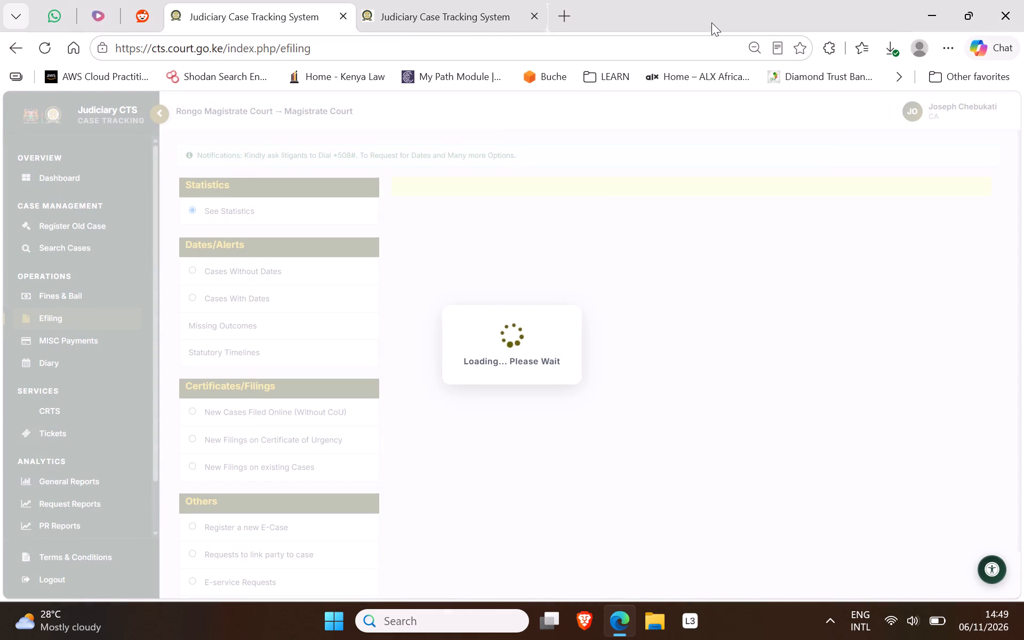
{"action": "left_click", "coordinate": [409, 0]}
{"action": "left_click", "coordinate": [265, 13]}
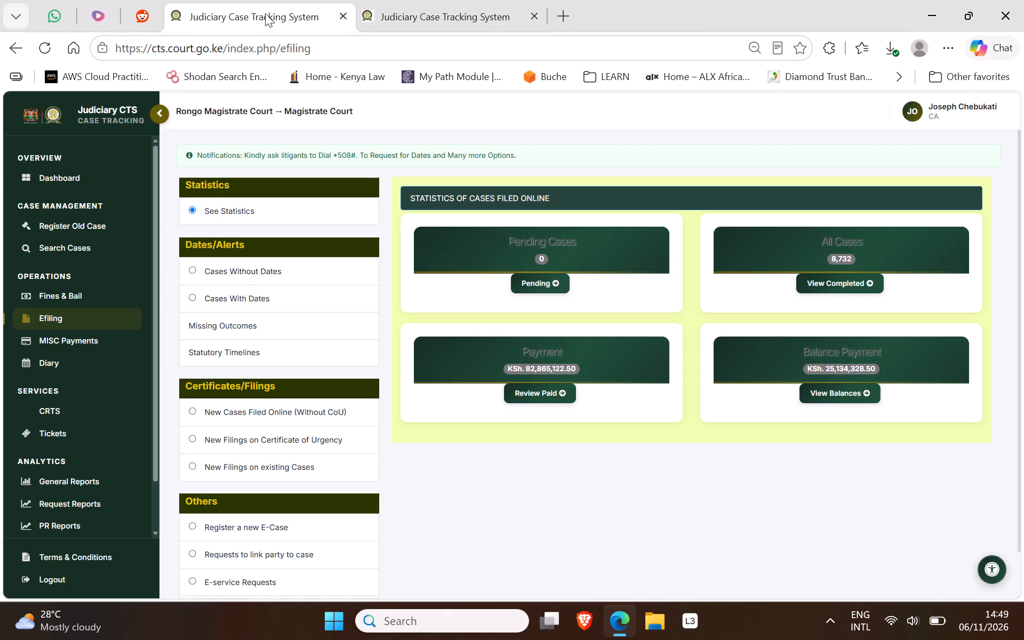
Review the list of paid e-filing payments and invoices.
{"action": "left_click", "coordinate": [550, 395]}
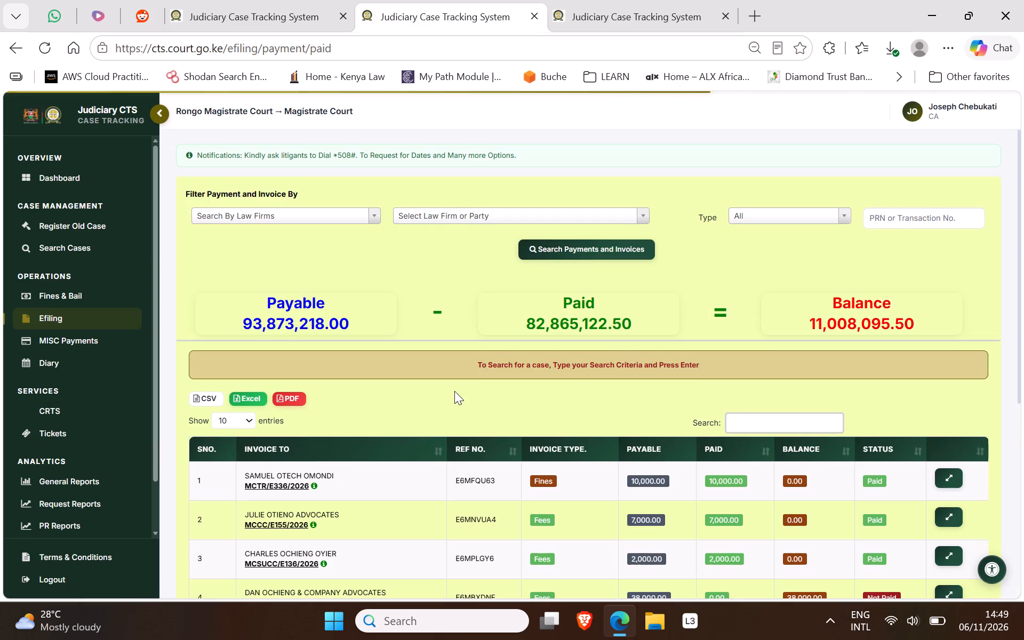
{"action": "scroll", "coordinate": [301, 395], "scroll_direction": "down", "scroll_amount": 3}
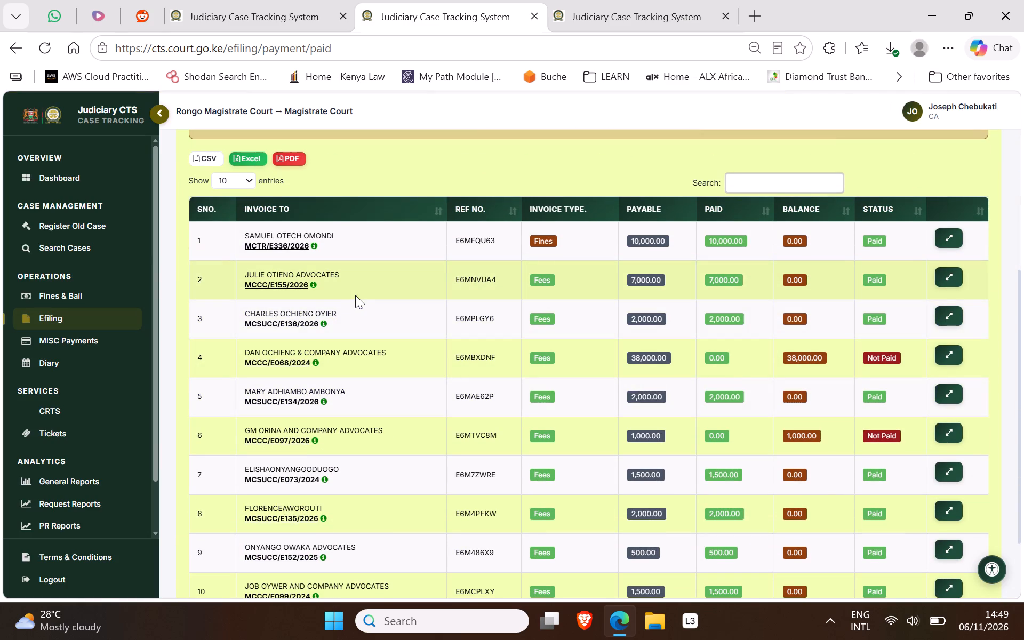
On the e-filing page, list the new cases filed online without a certificate of urgency.
{"action": "left_click", "coordinate": [217, 2]}
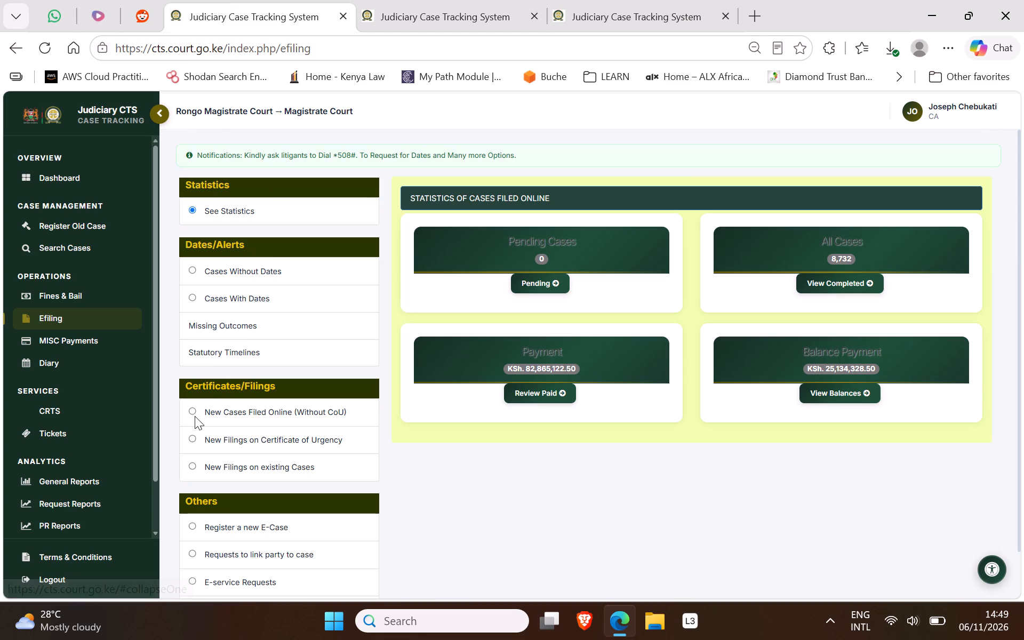
{"action": "left_click", "coordinate": [197, 411]}
{"action": "left_click", "coordinate": [194, 411]}
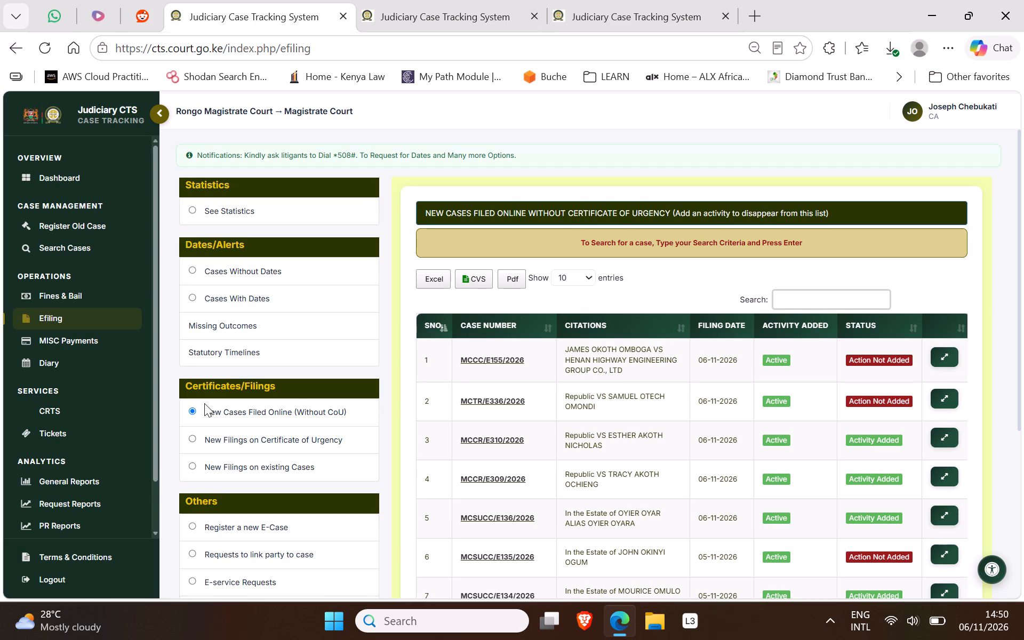
{"action": "left_click", "coordinate": [819, 291]}
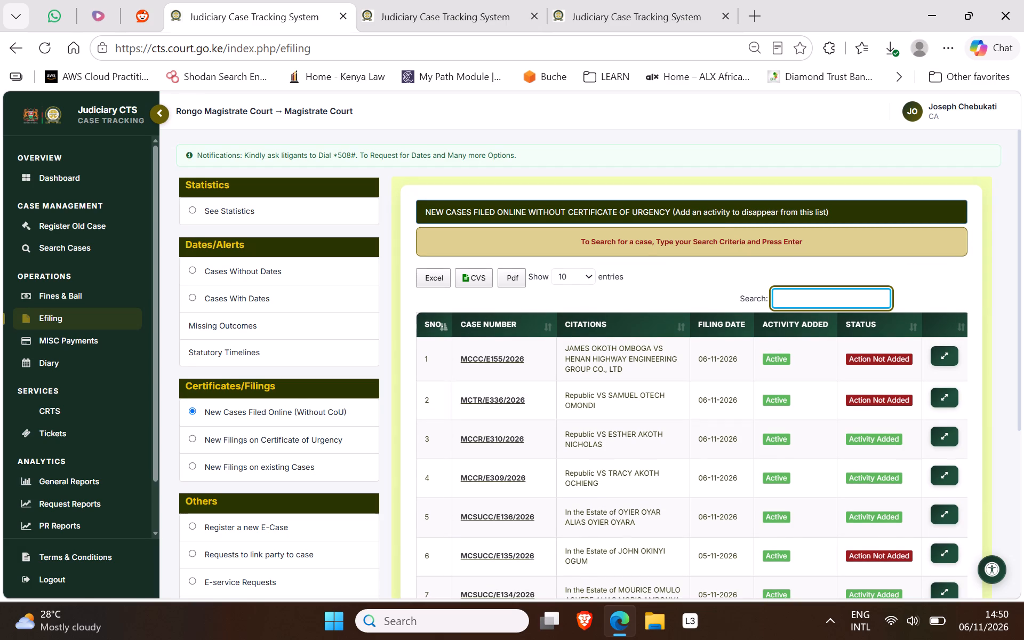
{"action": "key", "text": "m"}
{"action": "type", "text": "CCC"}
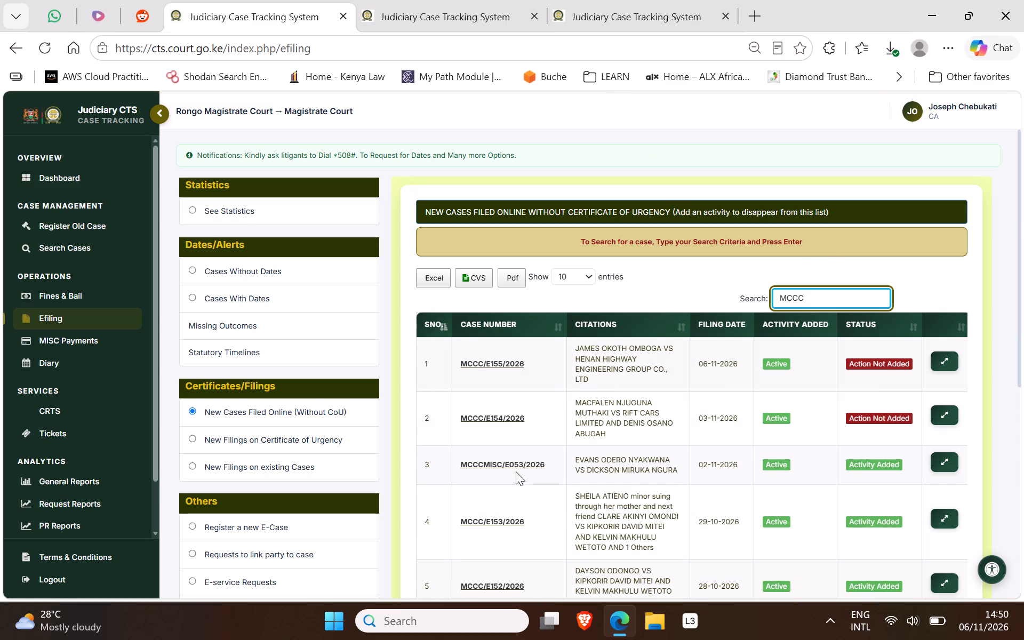
{"action": "left_click", "coordinate": [517, 465]}
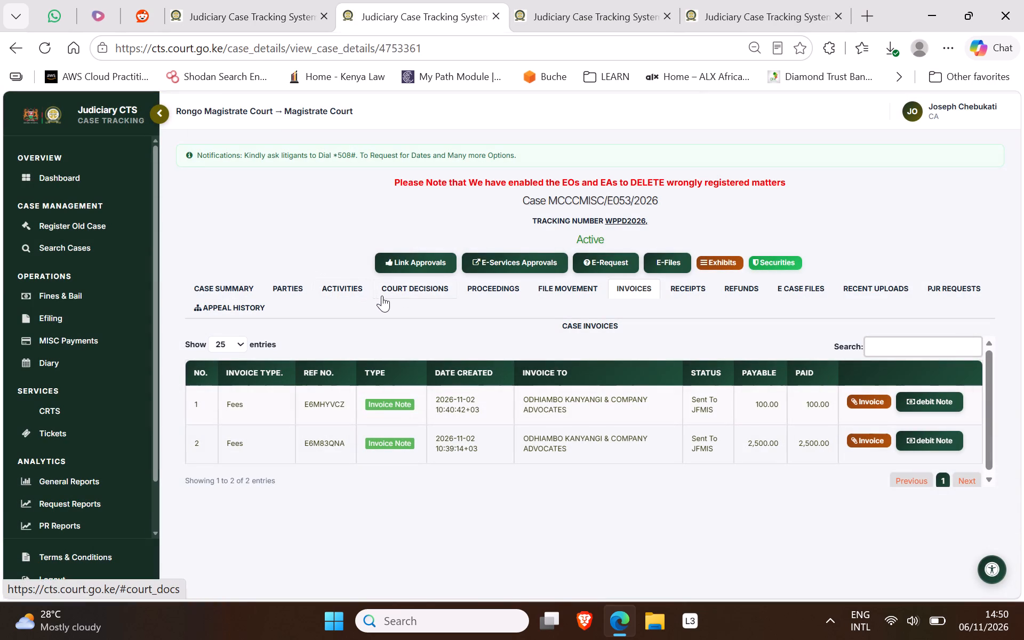
{"action": "left_click", "coordinate": [406, 285]}
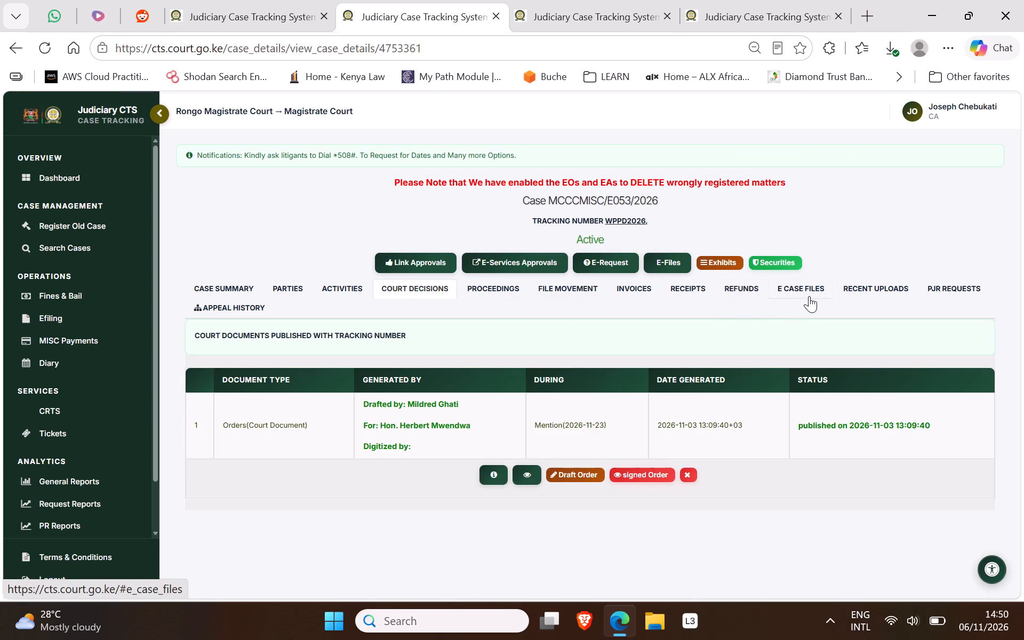
{"action": "left_click", "coordinate": [872, 291]}
{"action": "scroll", "coordinate": [620, 397], "scroll_direction": "down", "scroll_amount": 2}
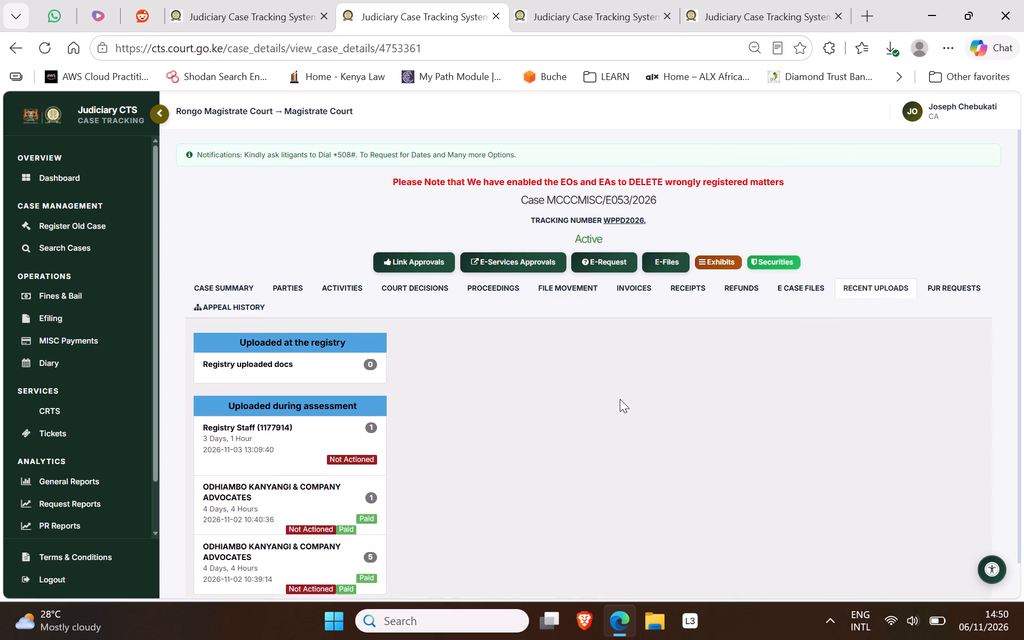
{"action": "scroll", "coordinate": [620, 399], "scroll_direction": "down", "scroll_amount": 4}
{"action": "left_click", "coordinate": [302, 532]}
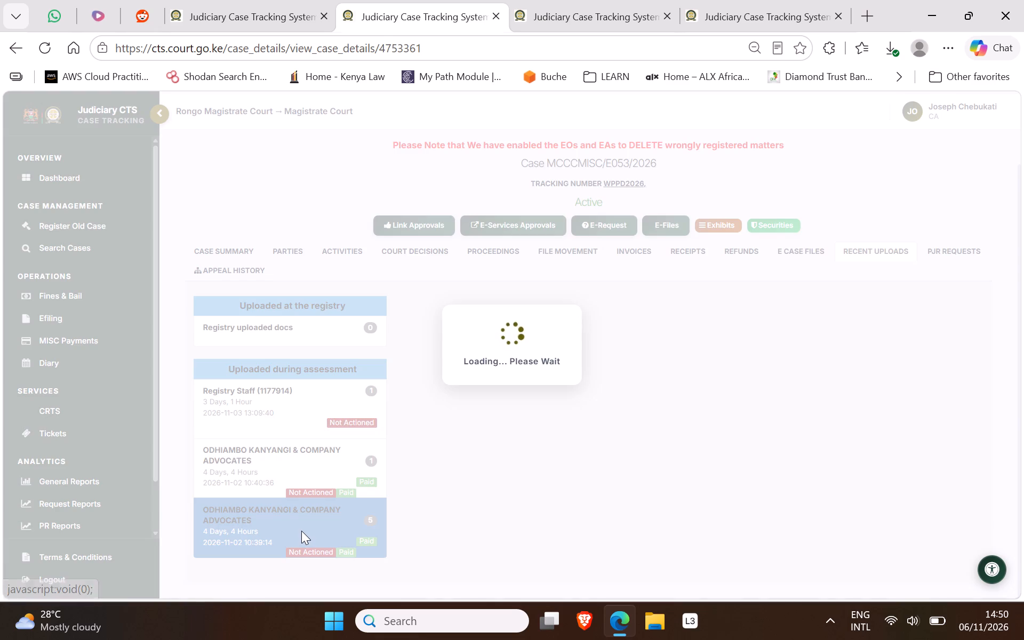
{"action": "scroll", "coordinate": [430, 473], "scroll_direction": "down", "scroll_amount": 4}
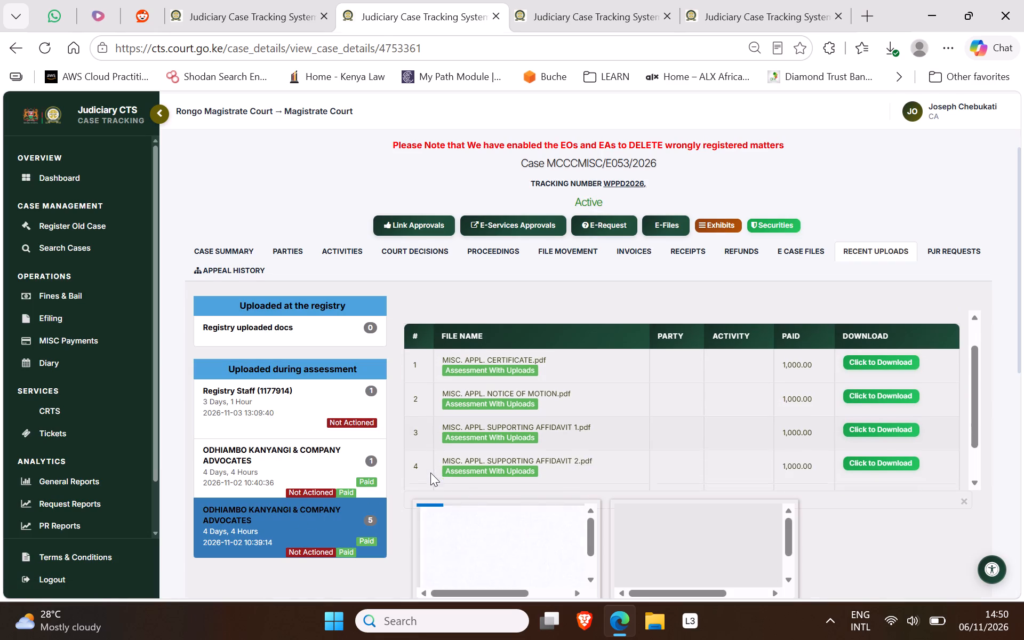
{"action": "scroll", "coordinate": [430, 473], "scroll_direction": "down", "scroll_amount": 2}
{"action": "scroll", "coordinate": [554, 526], "scroll_direction": "down", "scroll_amount": 6}
{"action": "scroll", "coordinate": [866, 500], "scroll_direction": "down", "scroll_amount": 7}
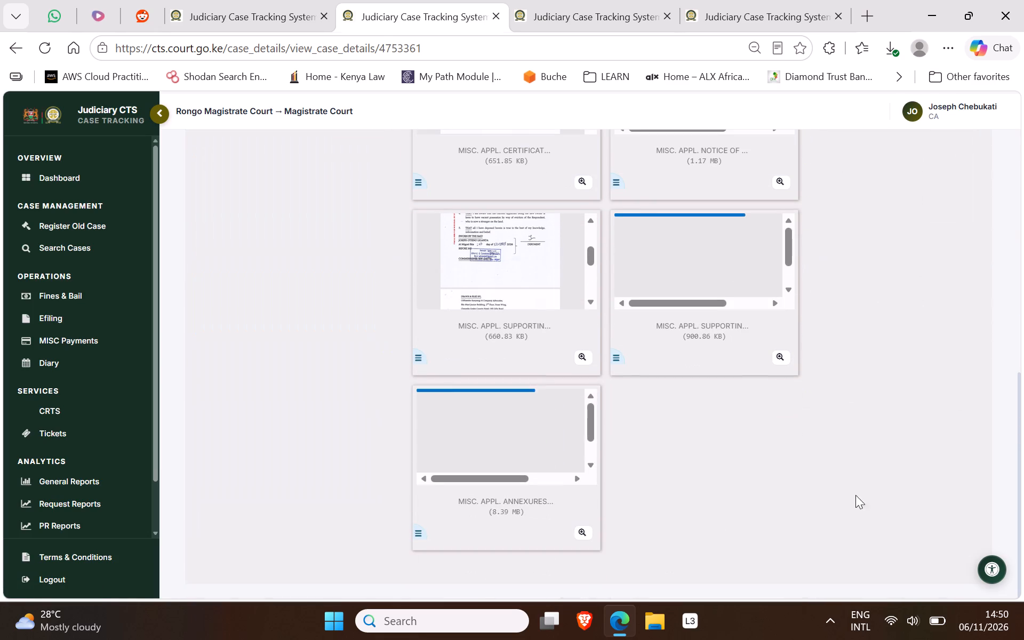
{"action": "scroll", "coordinate": [542, 334], "scroll_direction": "up", "scroll_amount": 3}
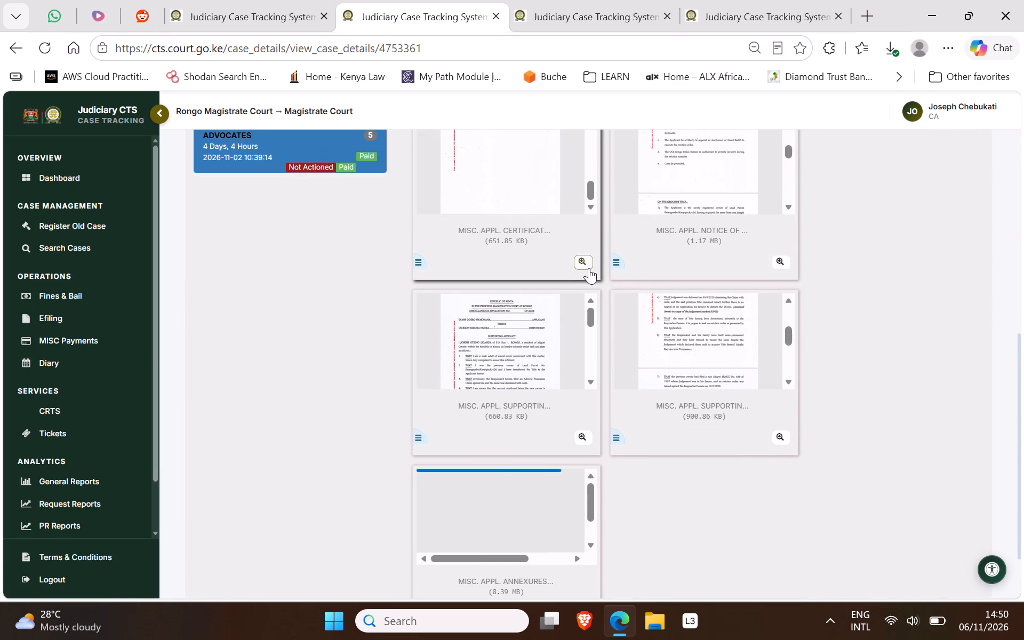
Print the certificate of urgency, MISC. APPL. CERTIFICATE.pdf, from its detailed preview.
{"action": "left_click", "coordinate": [589, 267]}
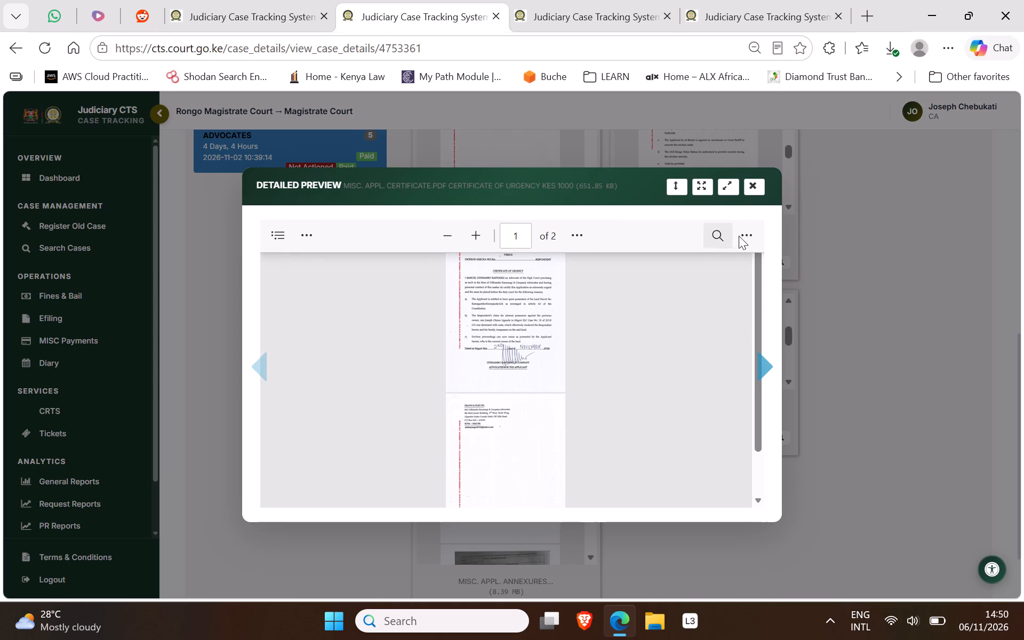
{"action": "left_click", "coordinate": [751, 232]}
{"action": "left_click", "coordinate": [687, 273]}
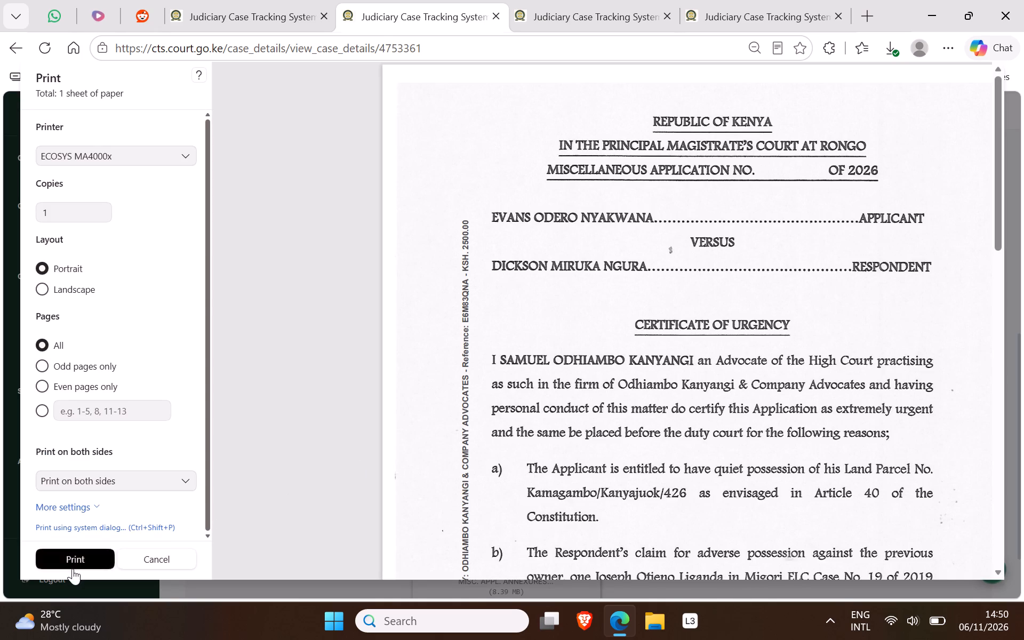
{"action": "left_click", "coordinate": [73, 569]}
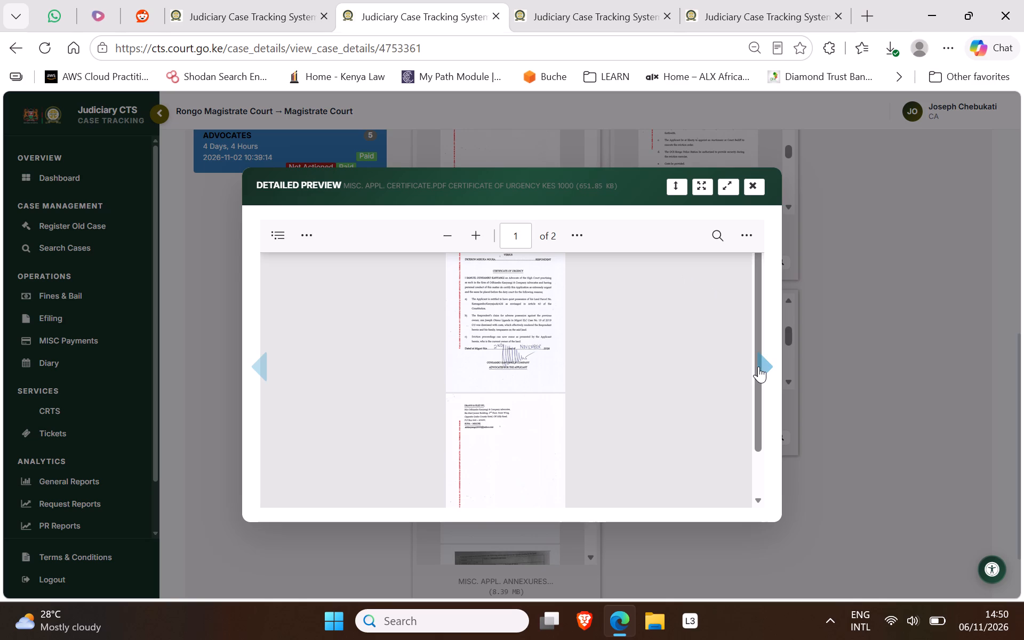
Print the next document in the upload, MISC. APPL. NOTICE OF MOTION.pdf.
{"action": "left_click", "coordinate": [758, 366]}
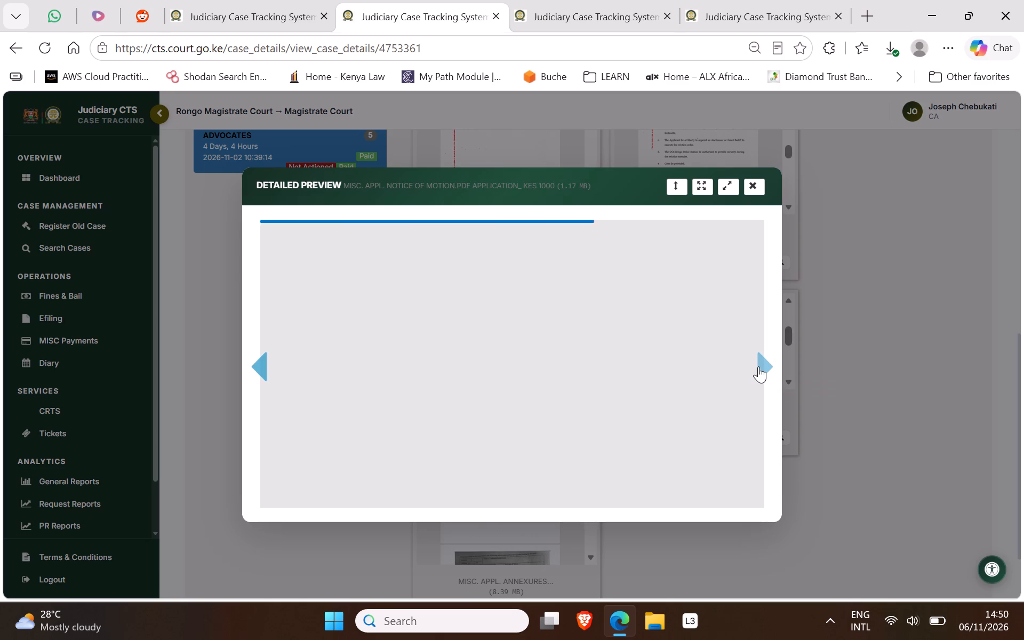
{"action": "left_click", "coordinate": [746, 231]}
{"action": "left_click", "coordinate": [621, 269]}
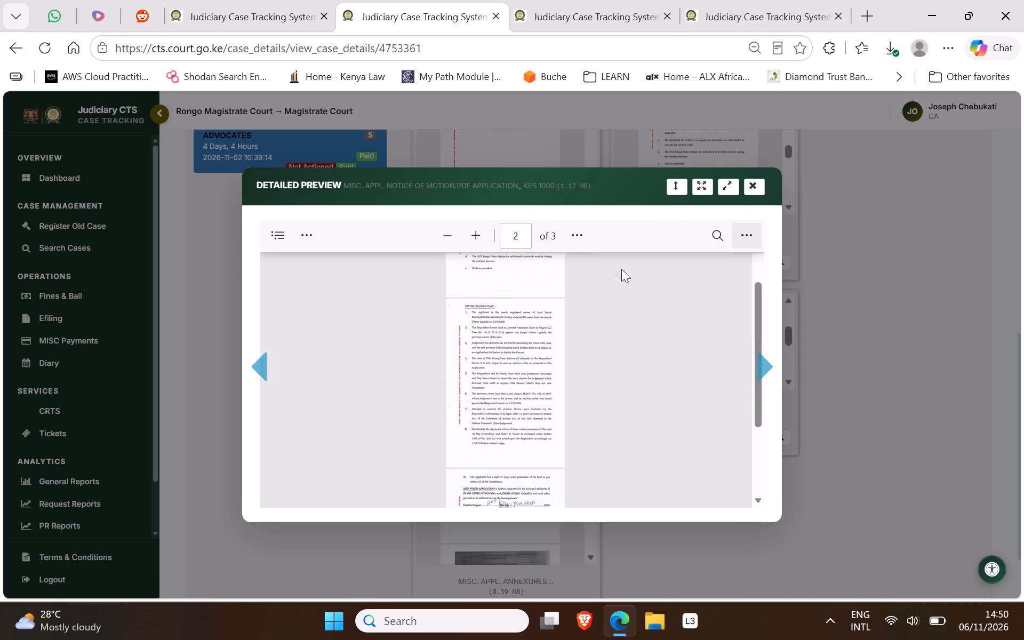
{"action": "left_click_drag", "start_coordinate": [93, 558], "coordinate": [87, 566]}
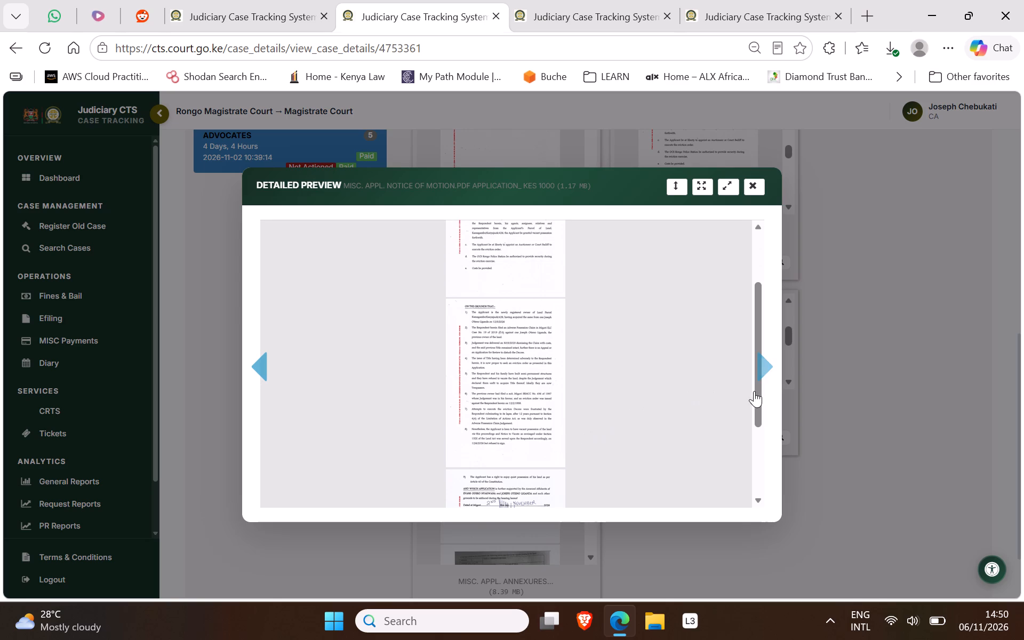
Print the first supporting affidavit, MISC. APPL. SUPPORTING AFFIDAVIT 1.pdf.
{"action": "scroll", "coordinate": [654, 331], "scroll_direction": "up", "scroll_amount": 6}
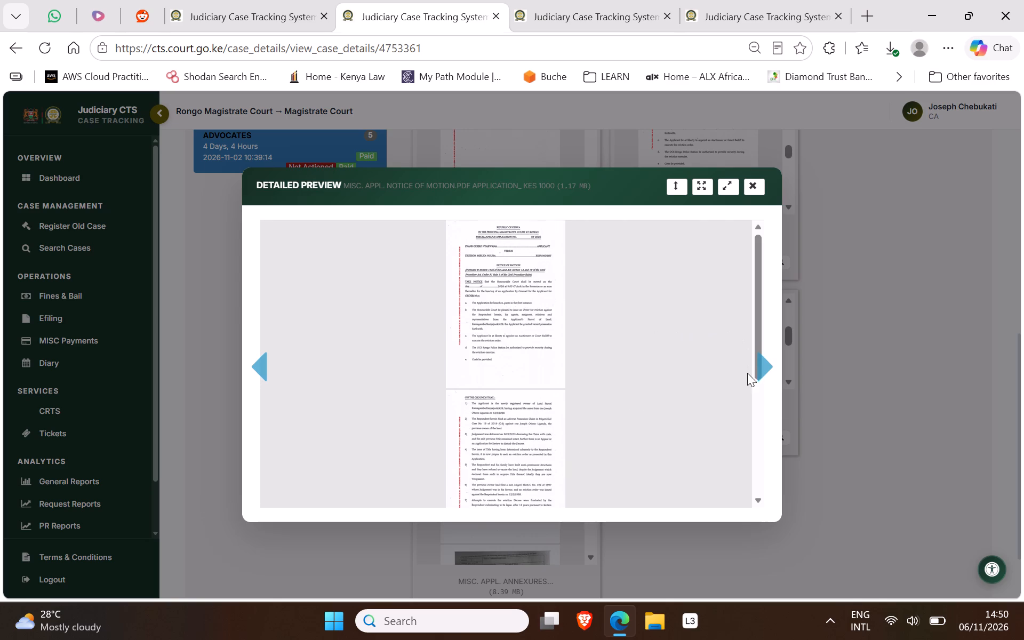
{"action": "left_click", "coordinate": [767, 368]}
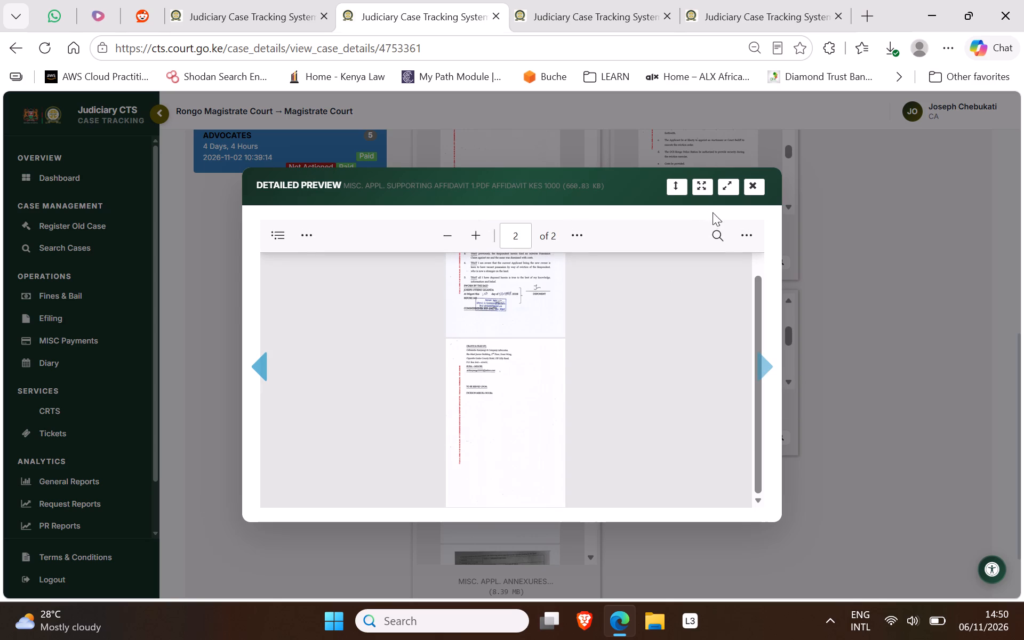
{"action": "left_click", "coordinate": [736, 231]}
{"action": "left_click", "coordinate": [657, 263]}
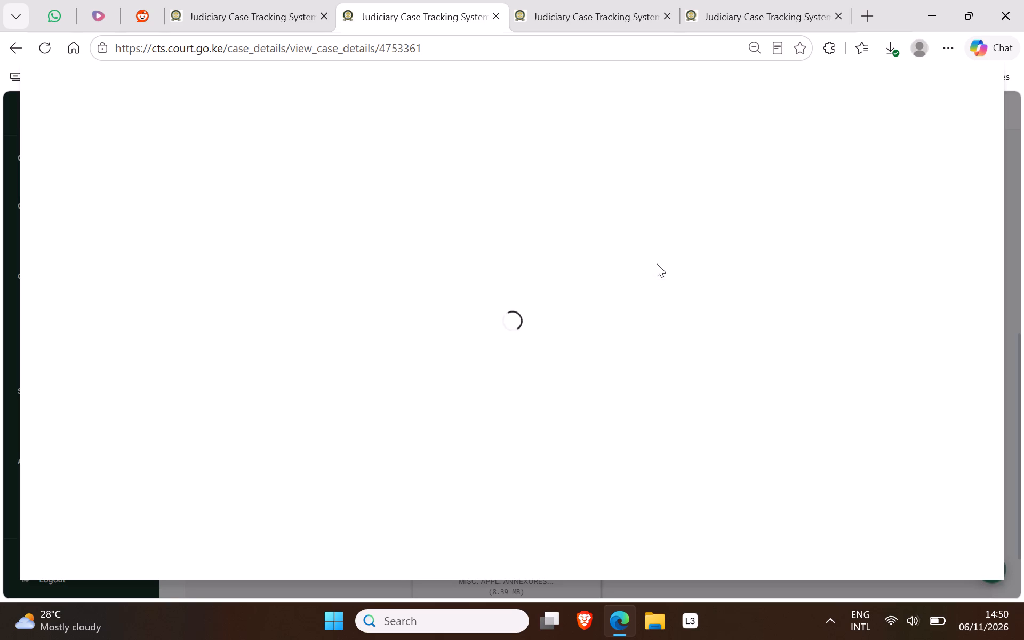
{"action": "left_click", "coordinate": [72, 553]}
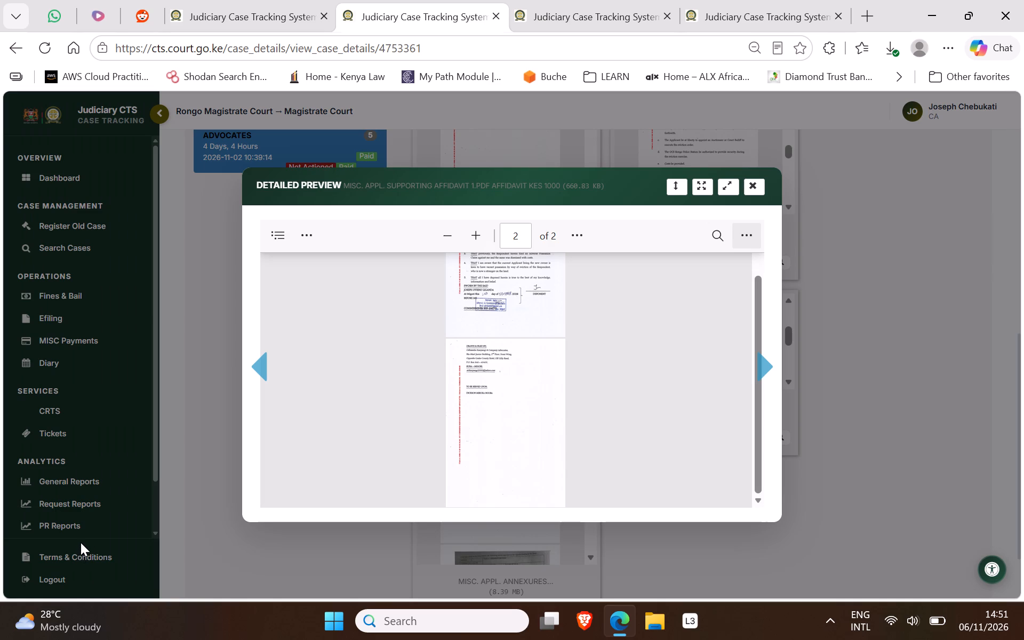
Print the second supporting affidavit, MISC. APPL. SUPPORTING AFFIDAVIT 2.pdf.
{"action": "left_click", "coordinate": [763, 365]}
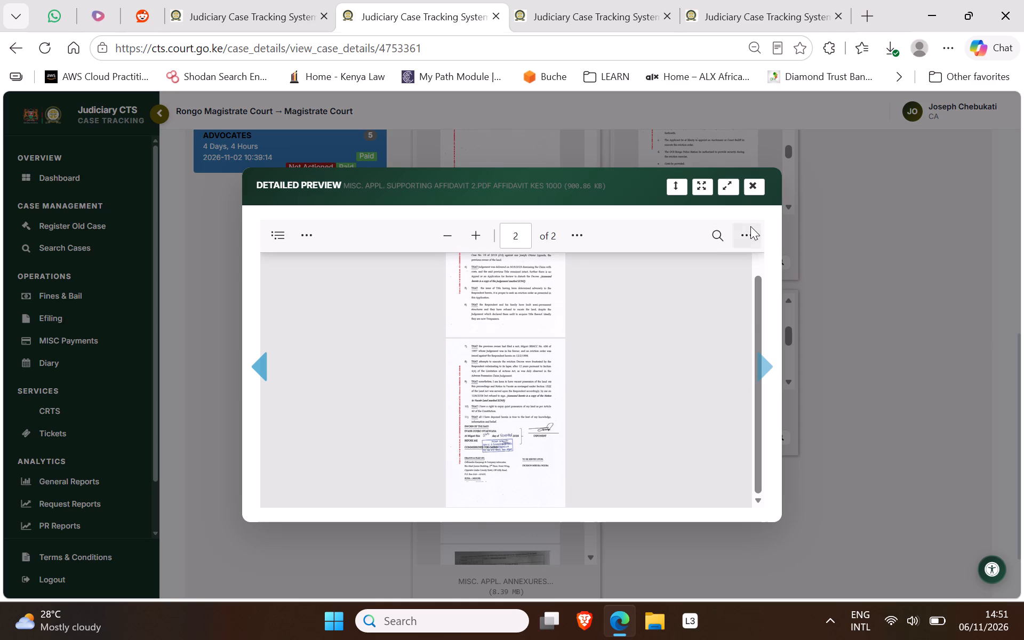
{"action": "left_click", "coordinate": [750, 226]}
{"action": "left_click", "coordinate": [637, 259]}
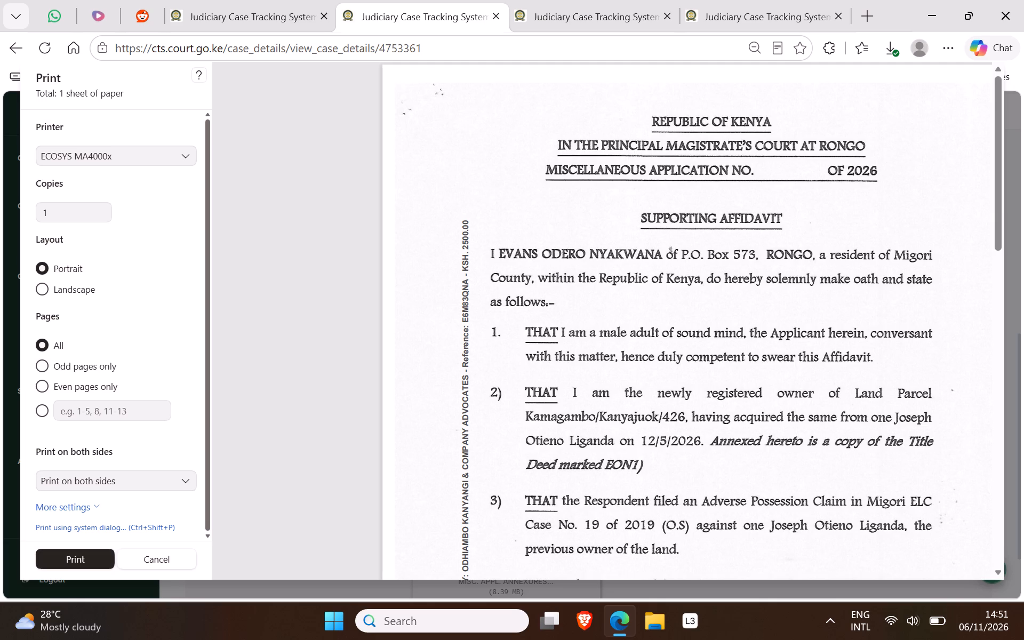
{"action": "left_click", "coordinate": [86, 559]}
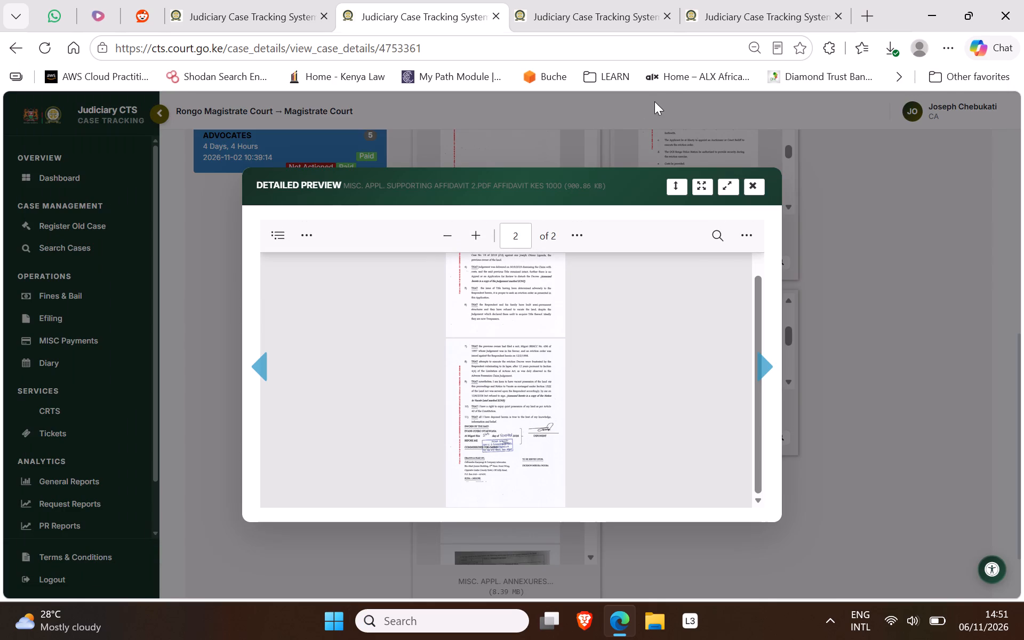
Open the causelist preview for Monday, 9 November 2026 from the court diary.
{"action": "left_click", "coordinate": [730, 19]}
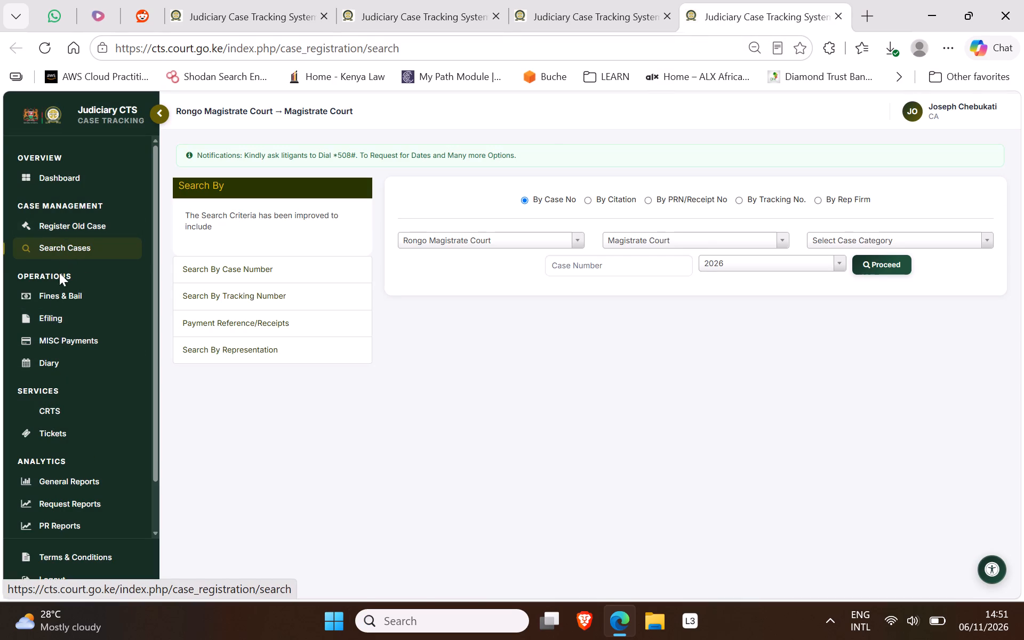
{"action": "left_click", "coordinate": [62, 367]}
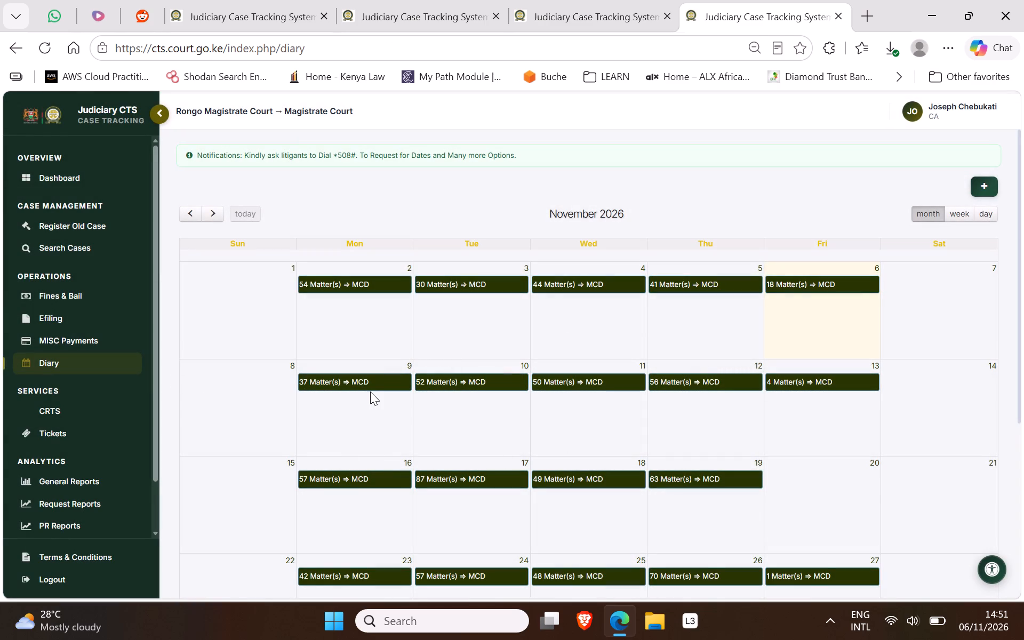
{"action": "left_click", "coordinate": [341, 378]}
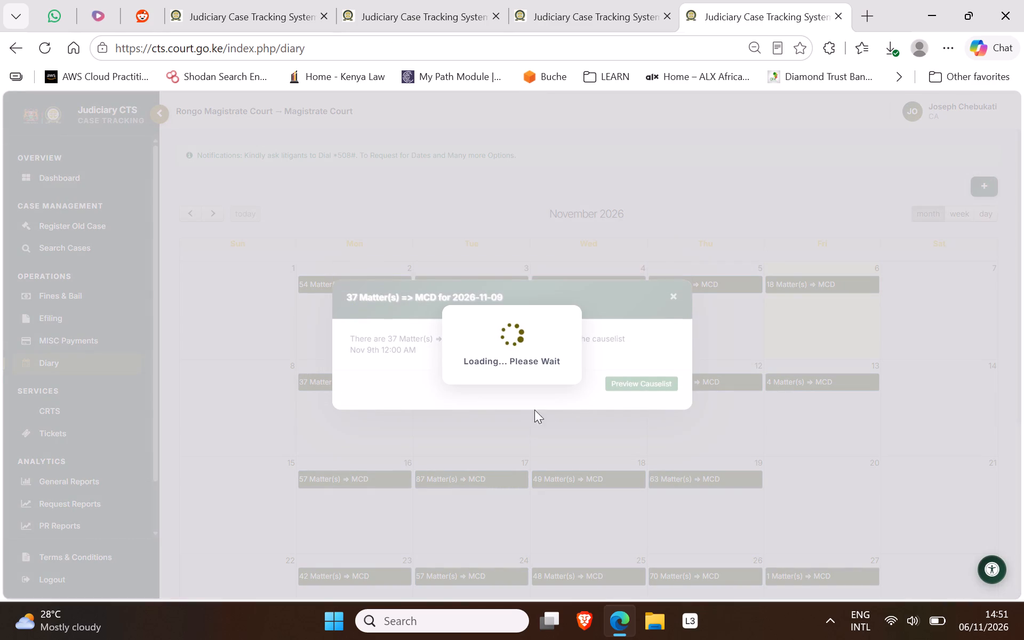
{"action": "left_click", "coordinate": [645, 385]}
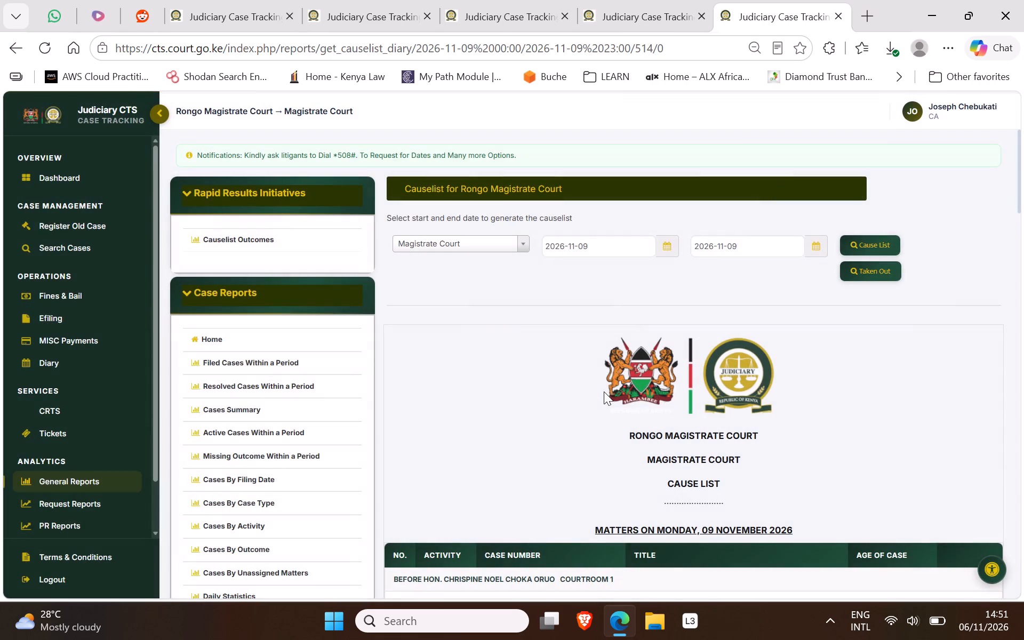
Look through the Rongo Magistrate Court cause list for Monday, 9 November 2026, checking the matters listed in each court.
{"action": "scroll", "coordinate": [645, 381], "scroll_direction": "down", "scroll_amount": 5}
{"action": "scroll", "coordinate": [623, 379], "scroll_direction": "up", "scroll_amount": 4}
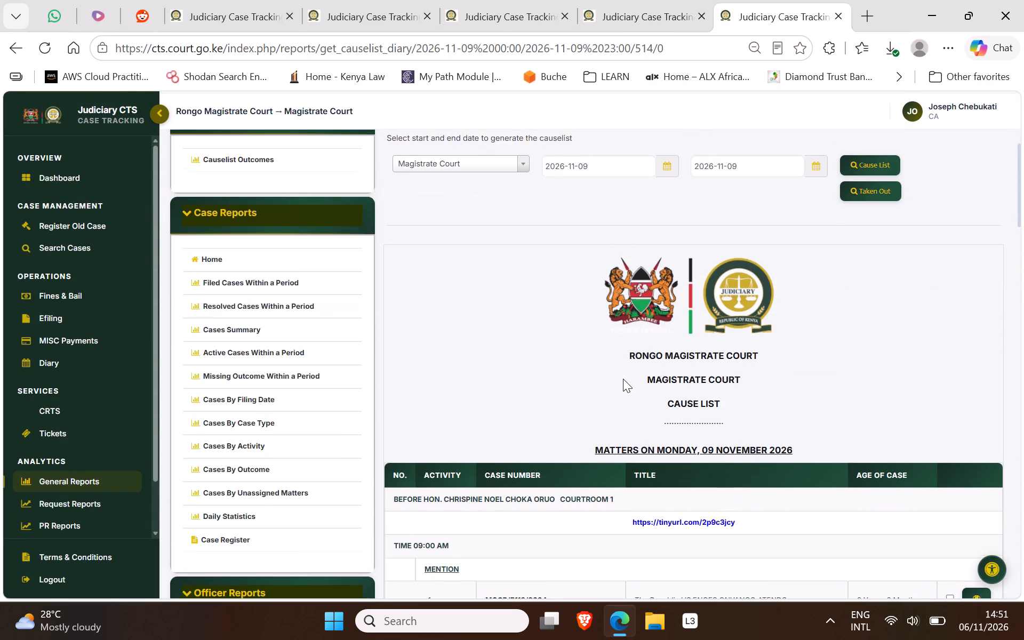
{"action": "scroll", "coordinate": [623, 379], "scroll_direction": "up", "scroll_amount": 1}
{"action": "scroll", "coordinate": [621, 383], "scroll_direction": "down", "scroll_amount": 4}
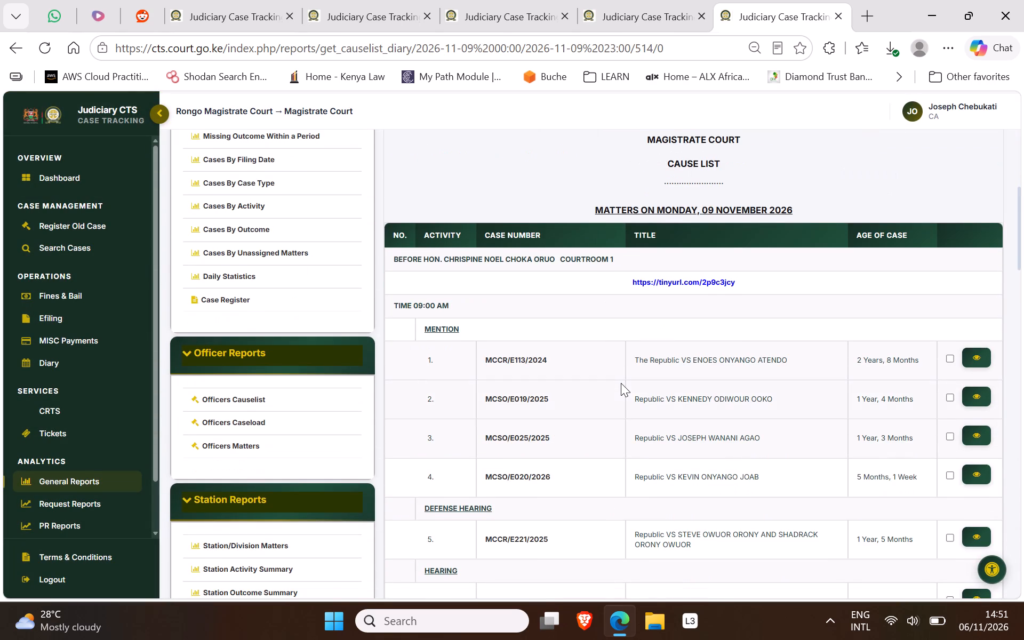
{"action": "scroll", "coordinate": [618, 385], "scroll_direction": "down", "scroll_amount": 7}
{"action": "scroll", "coordinate": [618, 385], "scroll_direction": "up", "scroll_amount": 8}
{"action": "scroll", "coordinate": [619, 384], "scroll_direction": "down", "scroll_amount": 10}
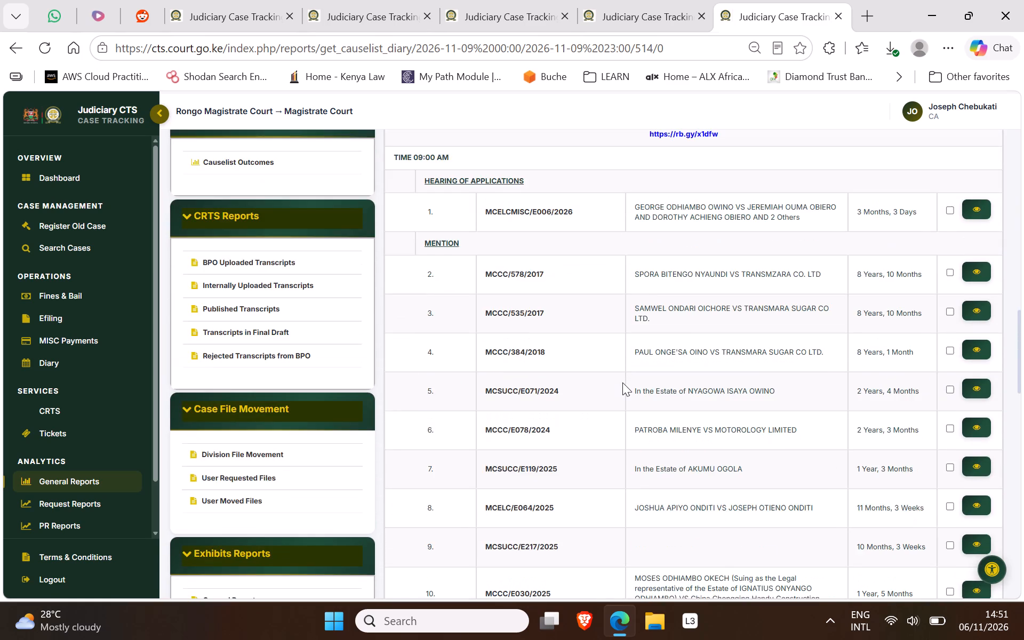
{"action": "scroll", "coordinate": [622, 382], "scroll_direction": "down", "scroll_amount": 2}
{"action": "scroll", "coordinate": [622, 382], "scroll_direction": "up", "scroll_amount": 15}
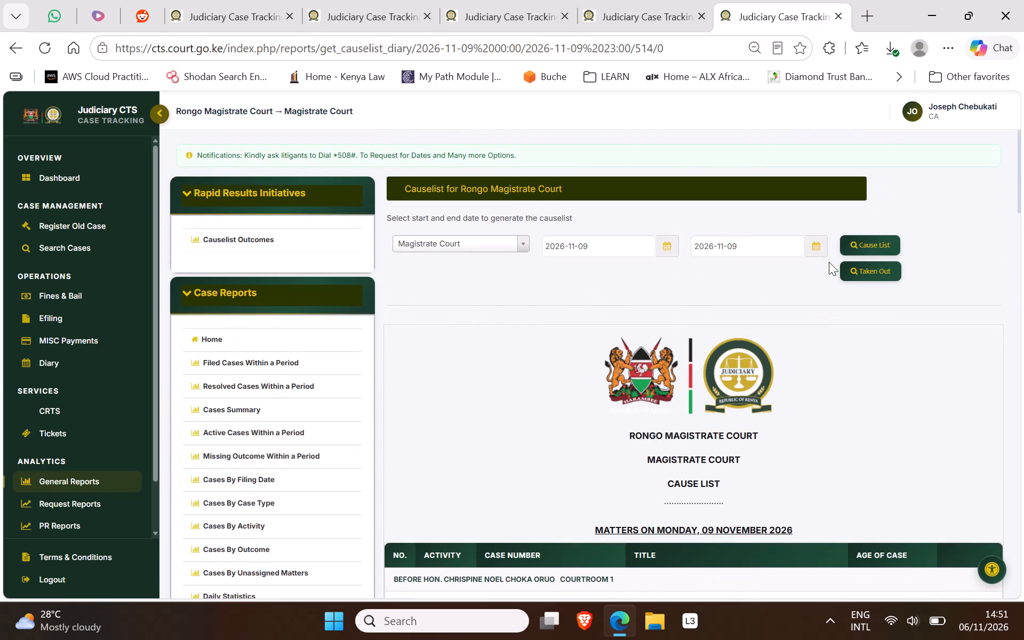
Extend the cause list's end date to 2026-11-13 and generate the list for the whole week.
{"action": "left_click", "coordinate": [819, 241]}
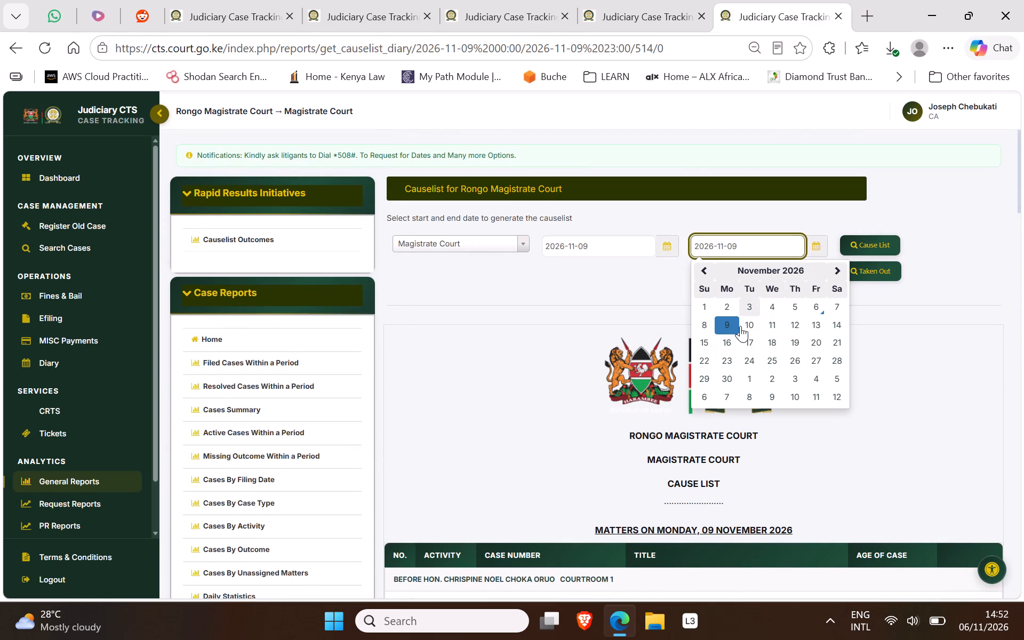
{"action": "left_click", "coordinate": [819, 332]}
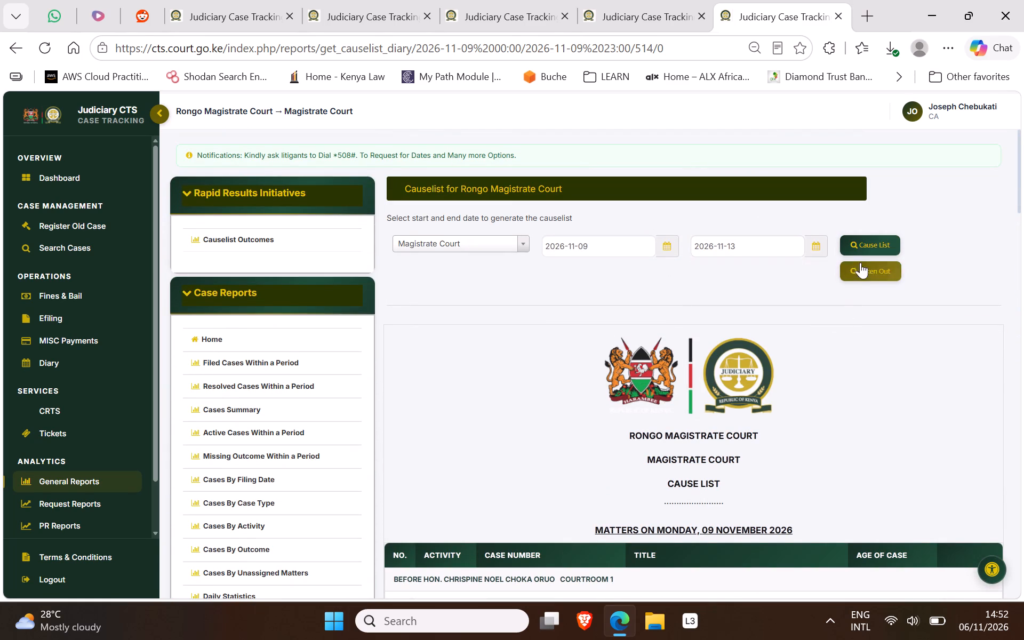
{"action": "left_click", "coordinate": [864, 248]}
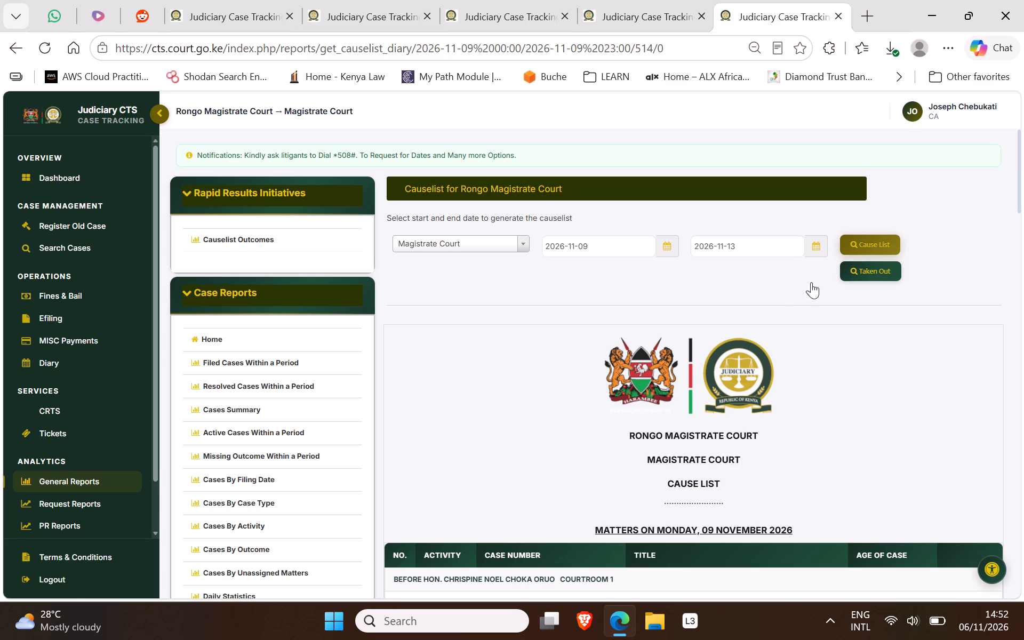
Download the generated weekly cause list in the regular Word format, not the table version, and open the downloaded file.
{"action": "scroll", "coordinate": [612, 357], "scroll_direction": "down", "scroll_amount": 2}
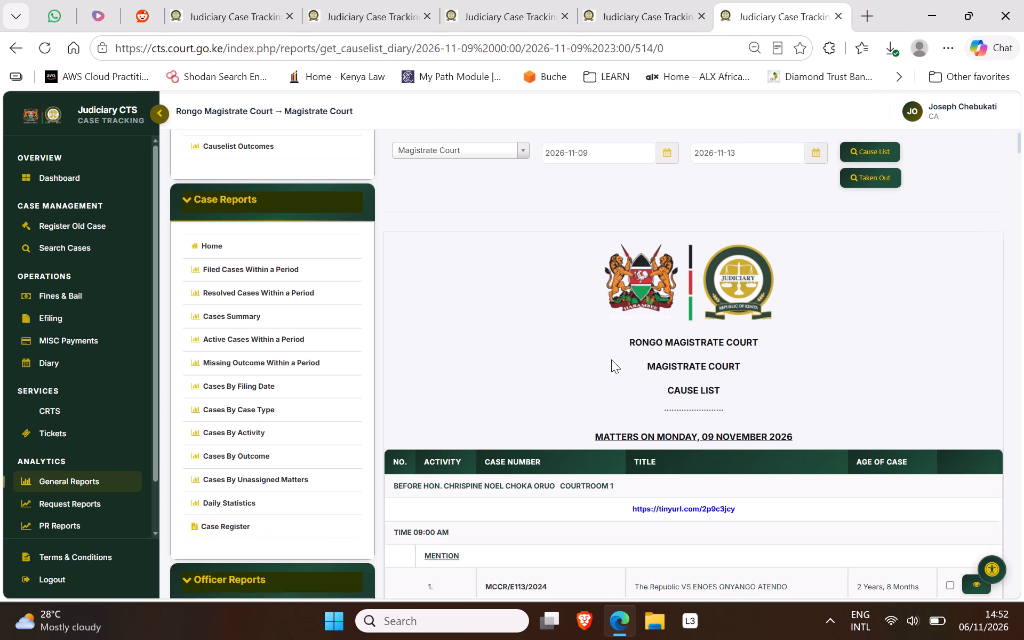
{"action": "scroll", "coordinate": [611, 359], "scroll_direction": "down", "scroll_amount": 7}
{"action": "scroll", "coordinate": [610, 362], "scroll_direction": "up", "scroll_amount": 1}
{"action": "scroll", "coordinate": [610, 362], "scroll_direction": "down", "scroll_amount": 11}
{"action": "scroll", "coordinate": [613, 356], "scroll_direction": "up", "scroll_amount": 1}
{"action": "scroll", "coordinate": [616, 353], "scroll_direction": "down", "scroll_amount": 19}
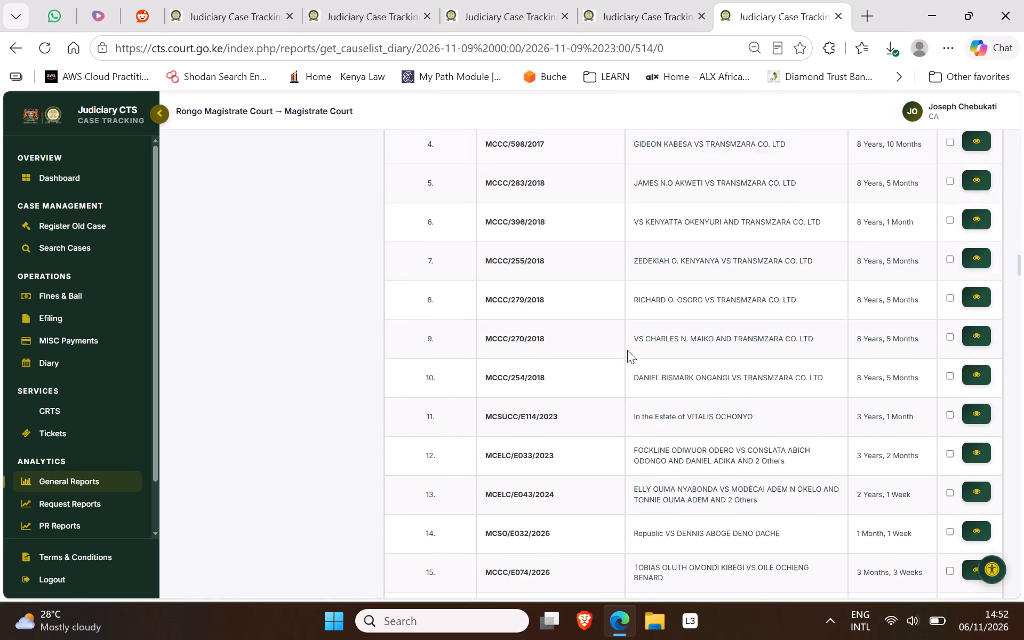
{"action": "scroll", "coordinate": [627, 350], "scroll_direction": "down", "scroll_amount": 20}
{"action": "scroll", "coordinate": [627, 350], "scroll_direction": "down", "scroll_amount": 20}
{"action": "scroll", "coordinate": [627, 350], "scroll_direction": "down", "scroll_amount": 7}
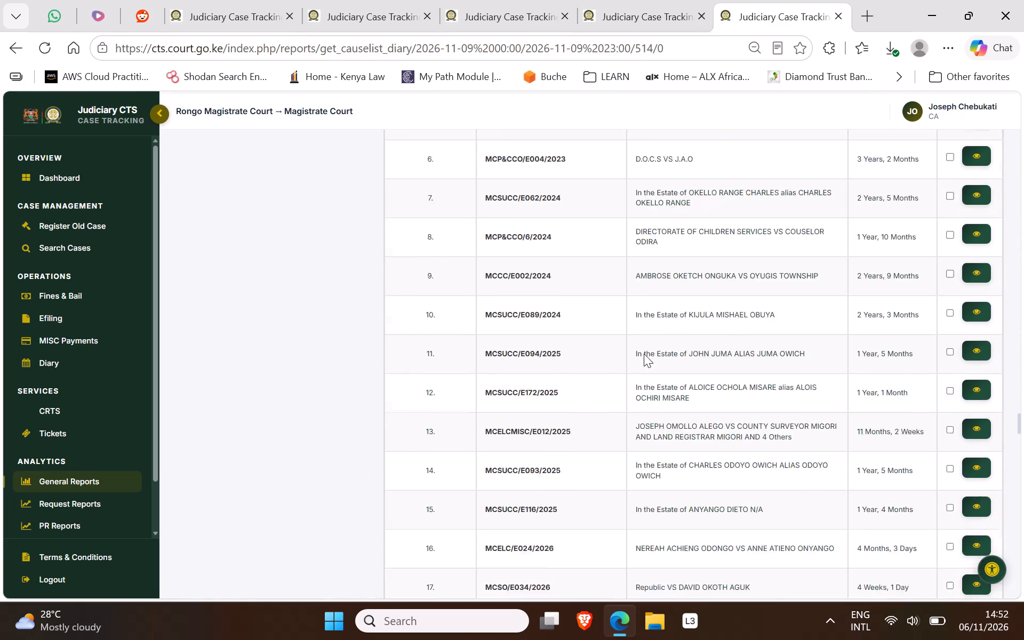
{"action": "scroll", "coordinate": [644, 354], "scroll_direction": "down", "scroll_amount": 20}
{"action": "scroll", "coordinate": [644, 354], "scroll_direction": "down", "scroll_amount": 20}
{"action": "scroll", "coordinate": [644, 354], "scroll_direction": "down", "scroll_amount": 7}
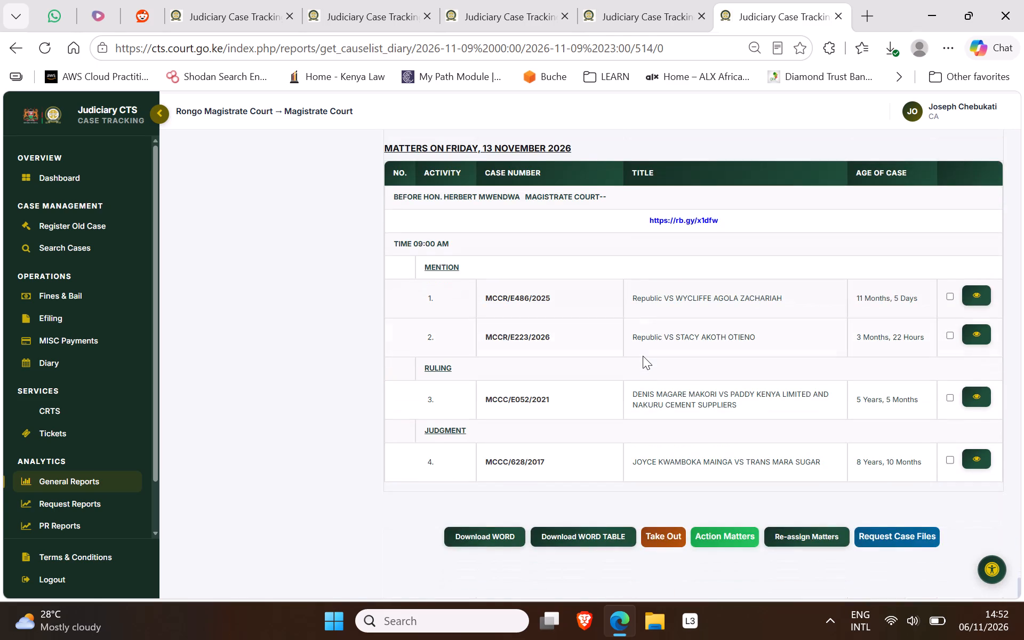
{"action": "scroll", "coordinate": [643, 356], "scroll_direction": "down", "scroll_amount": 4}
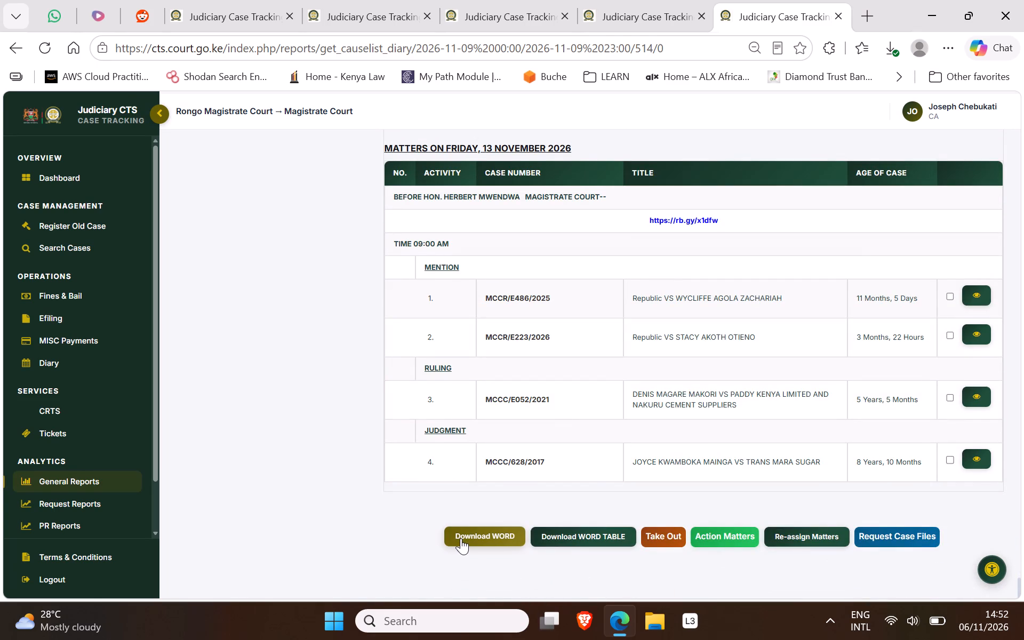
{"action": "left_click", "coordinate": [461, 538]}
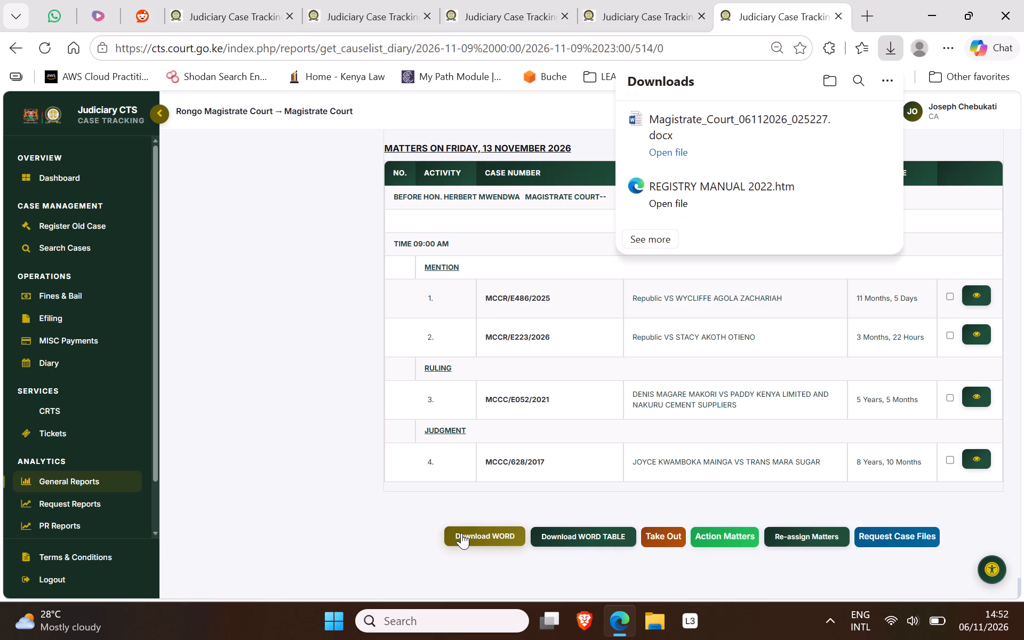
{"action": "left_click", "coordinate": [665, 149]}
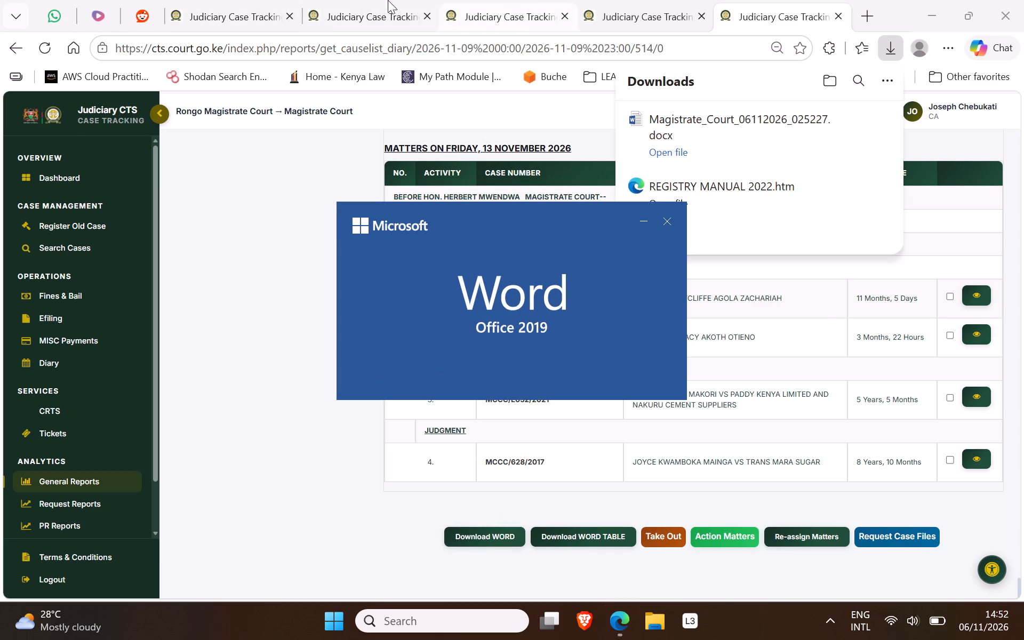
Return to the case's document preview and print MISC. APPL. SUPPORTING AFFIDAVIT 2.pdf on the ECOSYS MA4000x, all pages on both sides.
{"action": "left_click", "coordinate": [358, 0]}
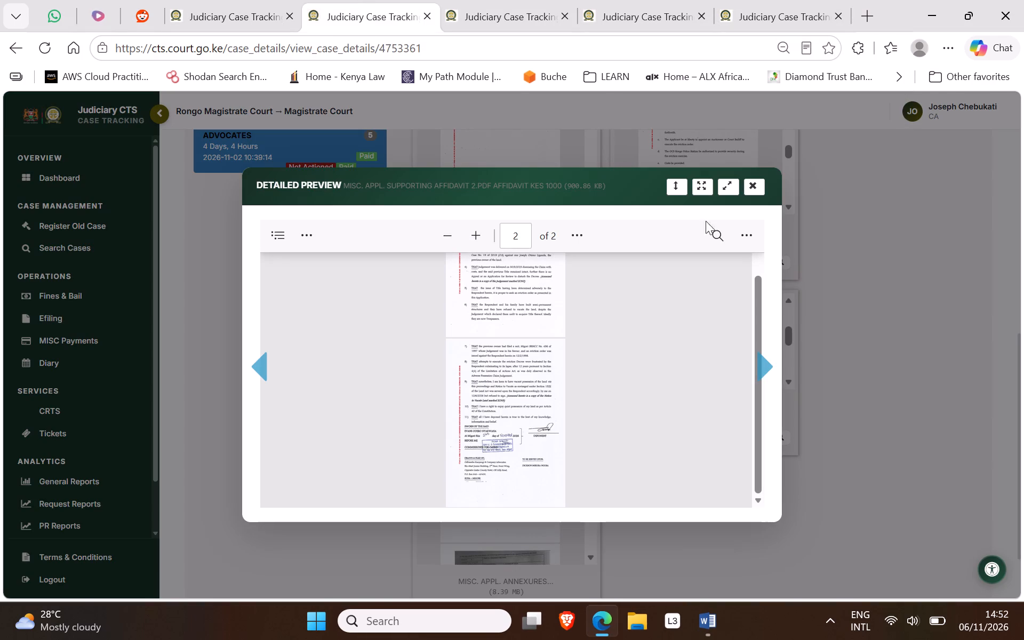
{"action": "left_click", "coordinate": [747, 244]}
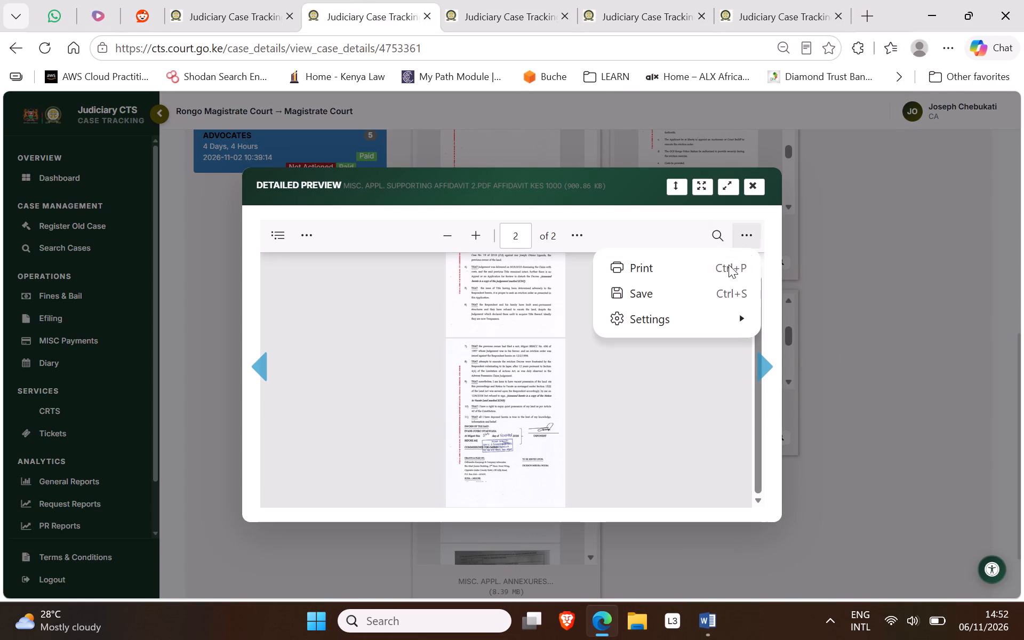
{"action": "left_click", "coordinate": [681, 271]}
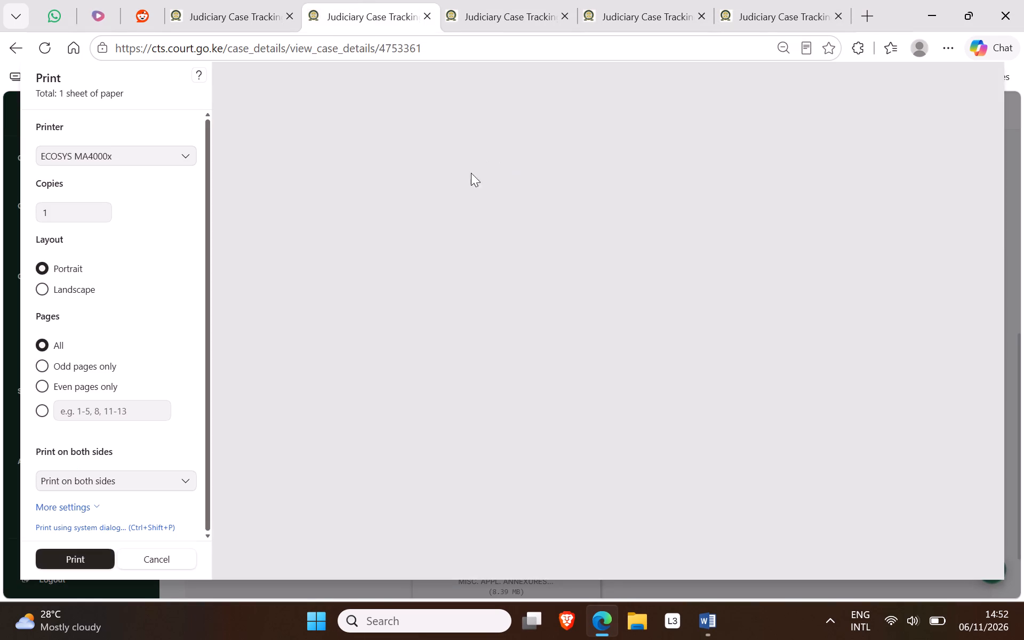
{"action": "left_click", "coordinate": [92, 560]}
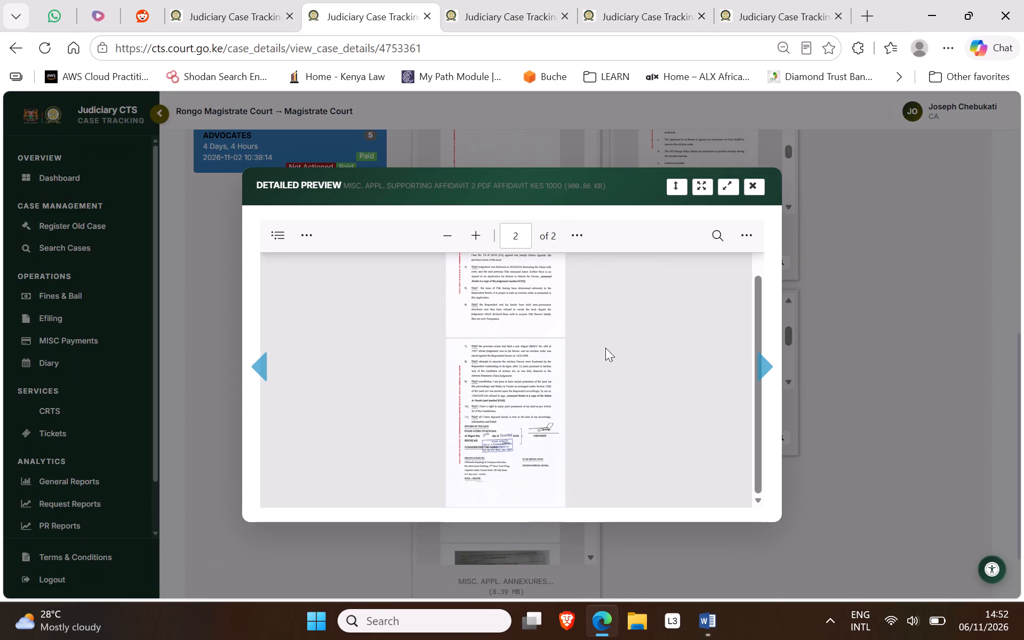
Load the next filed document, MISC. APPL. ANNEXURES.pdf, in the detailed preview.
{"action": "left_click", "coordinate": [767, 373]}
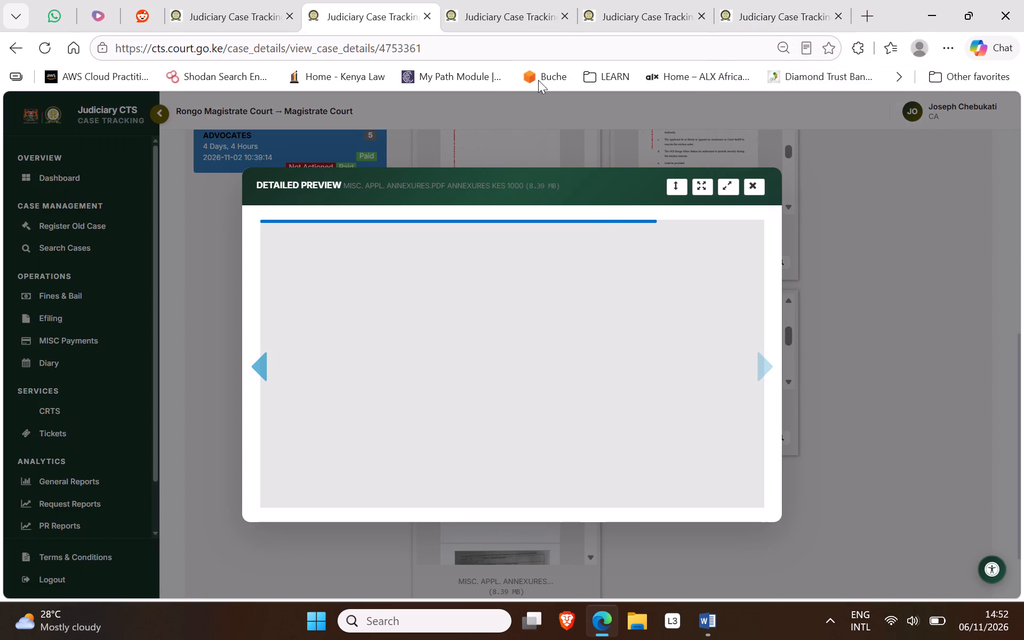
Switch to the downloaded cause list in Word and enable editing.
{"action": "left_click", "coordinate": [769, 12]}
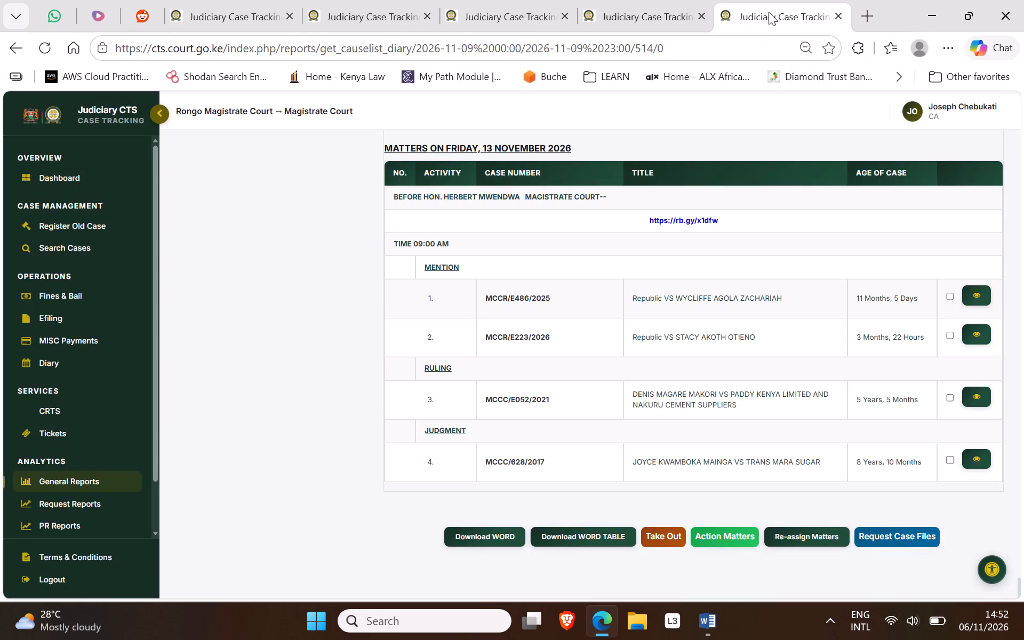
{"action": "left_click", "coordinate": [695, 618]}
{"action": "left_click", "coordinate": [638, 55]}
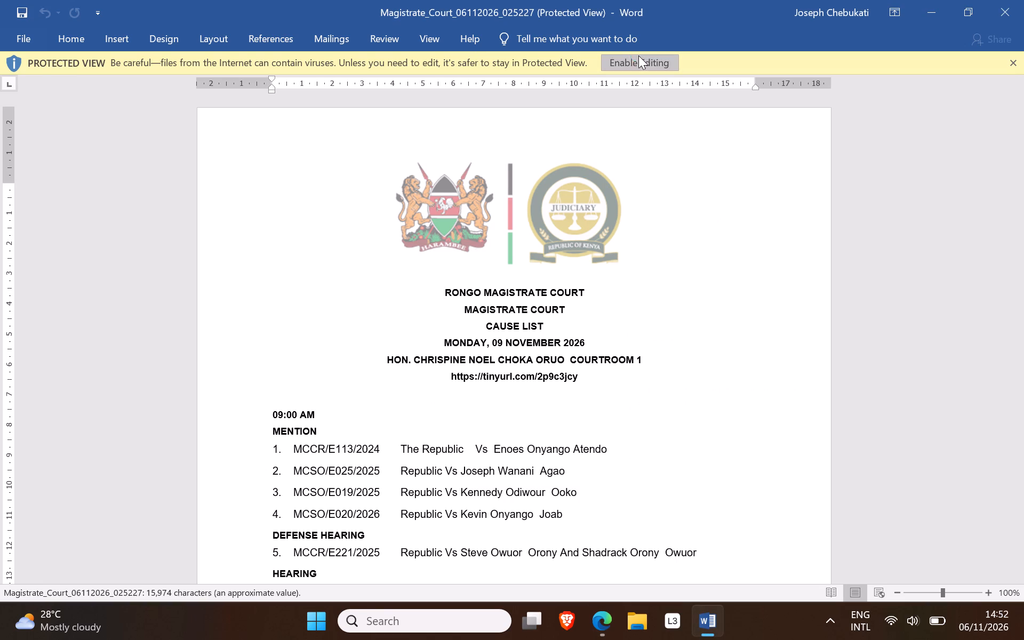
{"action": "scroll", "coordinate": [526, 191], "scroll_direction": "down", "scroll_amount": 4}
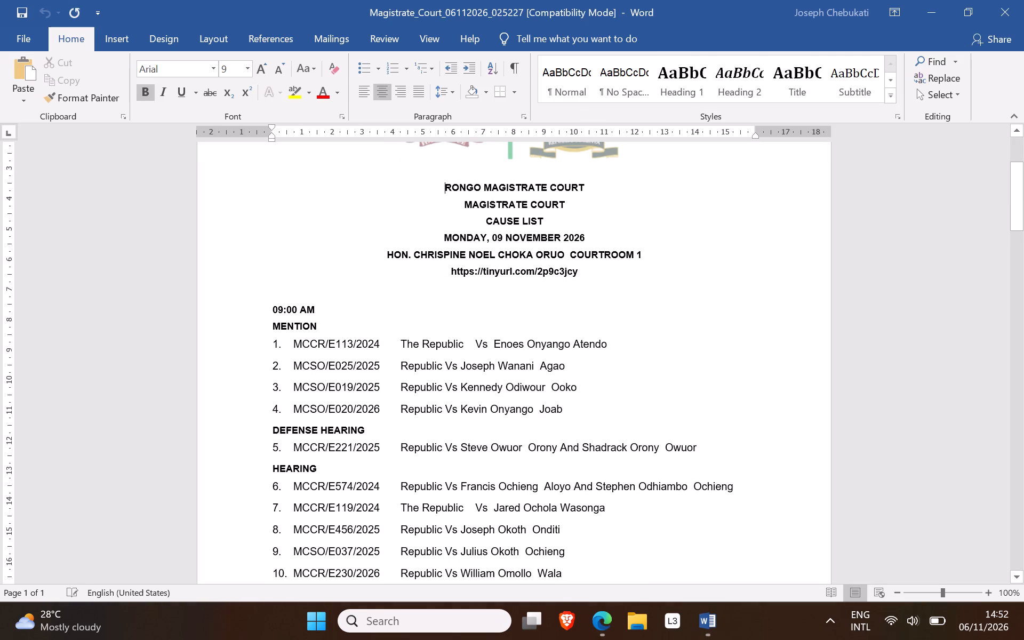
{"action": "left_click_drag", "start_coordinate": [448, 270], "coordinate": [579, 273]}
{"action": "right_click", "coordinate": [579, 272]}
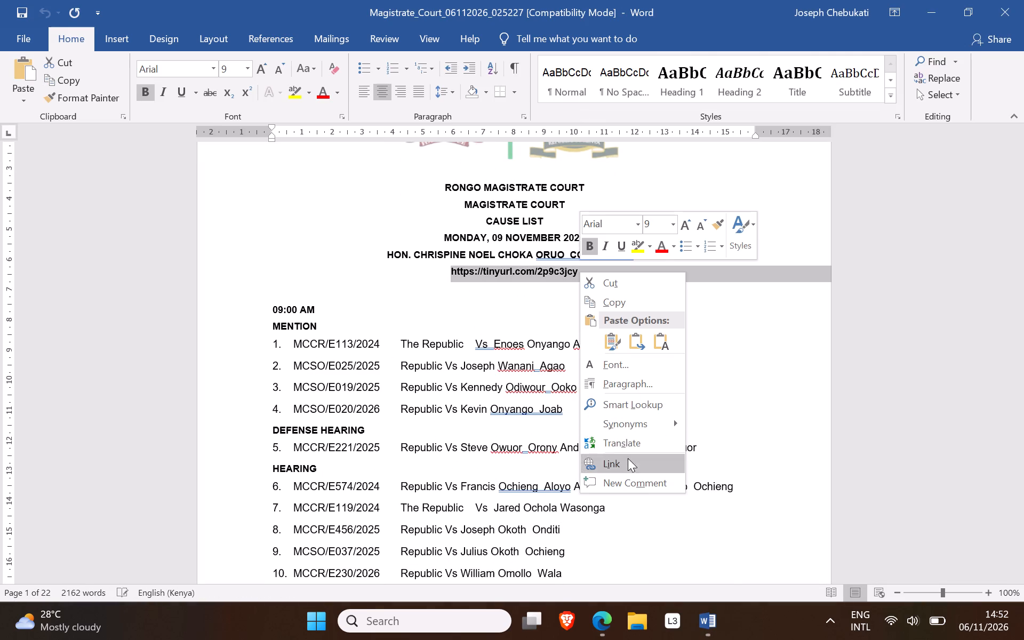
{"action": "left_click", "coordinate": [625, 463]}
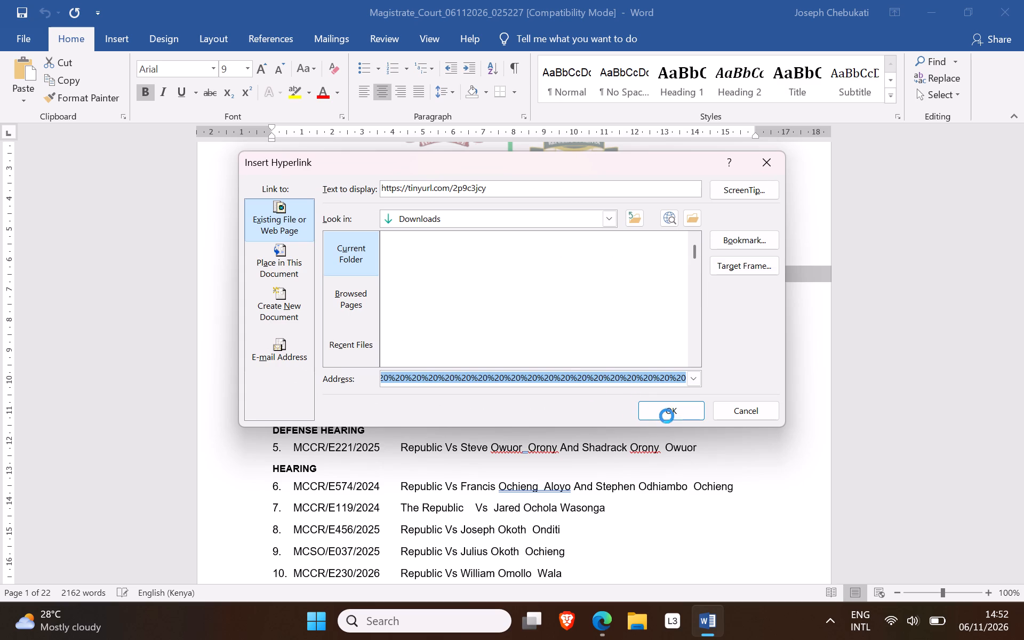
{"action": "left_click", "coordinate": [667, 418]}
{"action": "scroll", "coordinate": [595, 381], "scroll_direction": "down", "scroll_amount": 10}
{"action": "scroll", "coordinate": [531, 258], "scroll_direction": "up", "scroll_amount": 1}
{"action": "scroll", "coordinate": [524, 249], "scroll_direction": "down", "scroll_amount": 7}
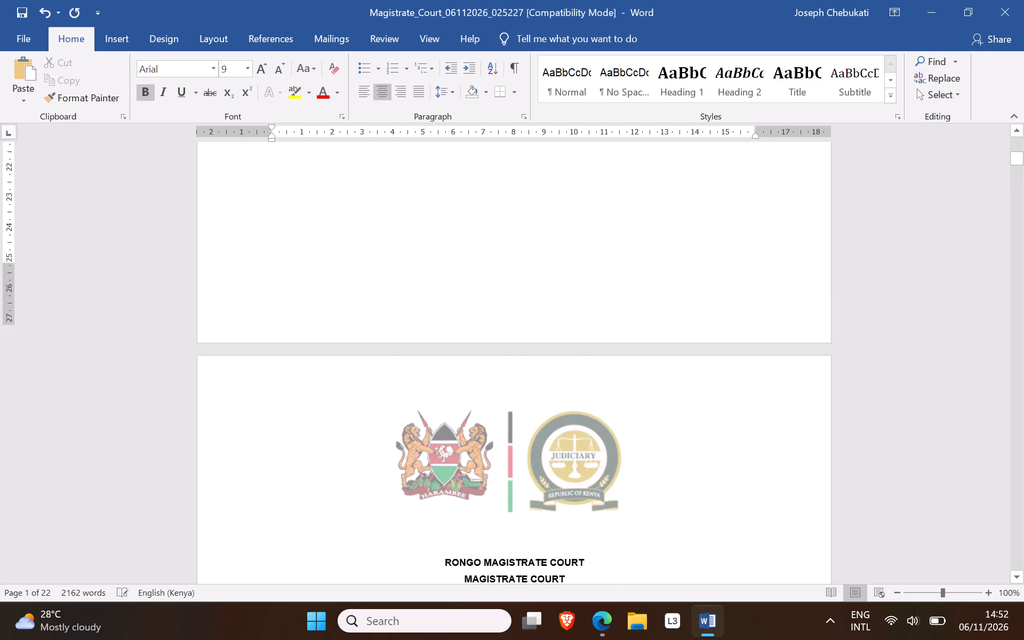
{"action": "scroll", "coordinate": [524, 248], "scroll_direction": "down", "scroll_amount": 10}
{"action": "left_click_drag", "start_coordinate": [463, 204], "coordinate": [560, 214]}
{"action": "right_click", "coordinate": [569, 204]}
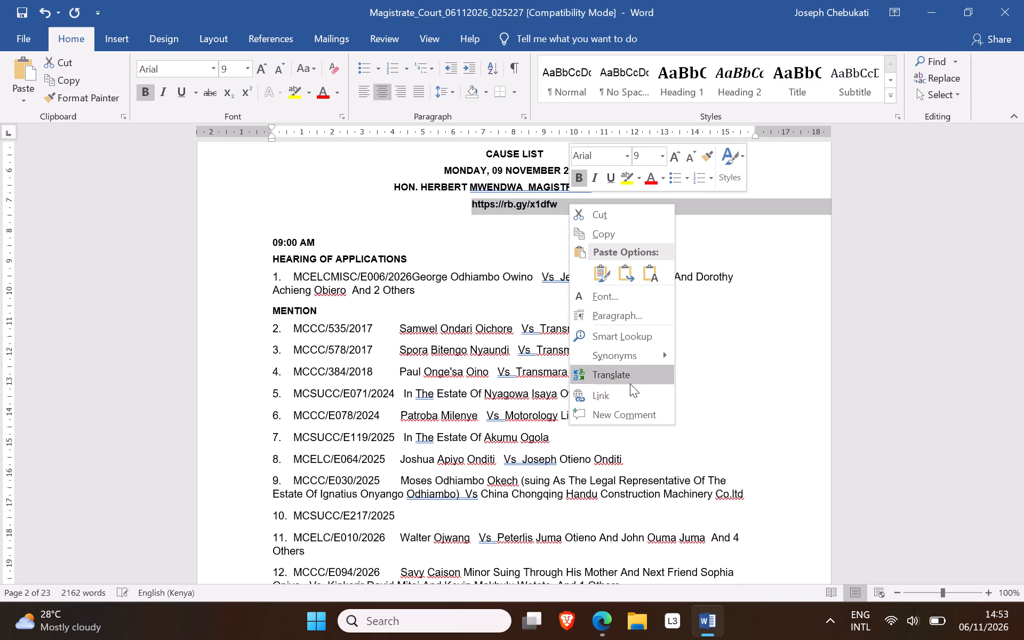
{"action": "left_click", "coordinate": [632, 398]}
{"action": "left_click", "coordinate": [686, 411]}
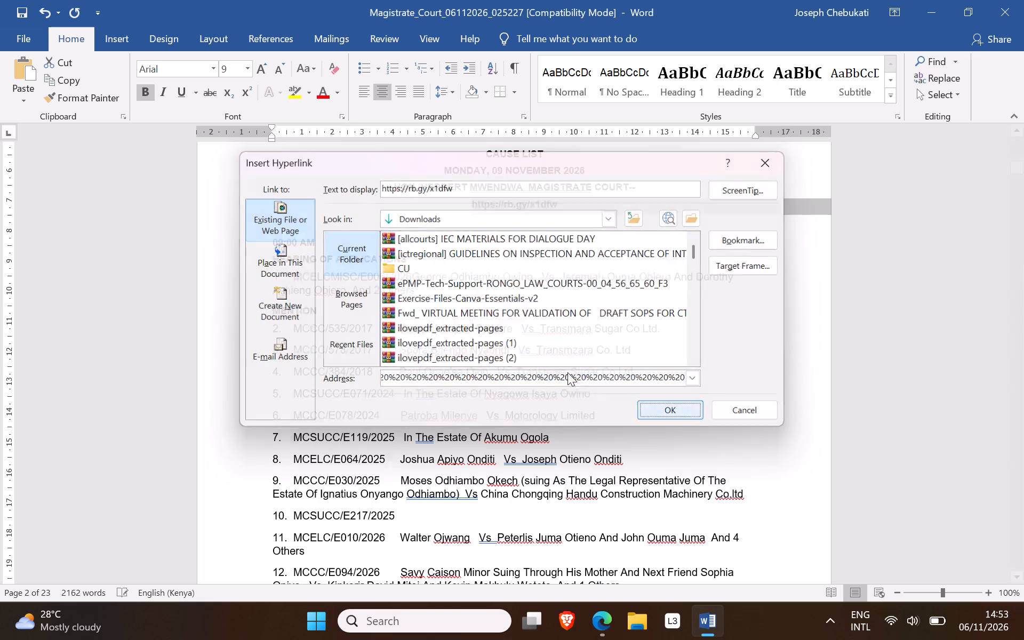
Remove the blank page between the Monday cause list and the Tuesday, 10 November 2026 list.
{"action": "scroll", "coordinate": [580, 358], "scroll_direction": "down", "scroll_amount": 16}
{"action": "scroll", "coordinate": [523, 262], "scroll_direction": "down", "scroll_amount": 5}
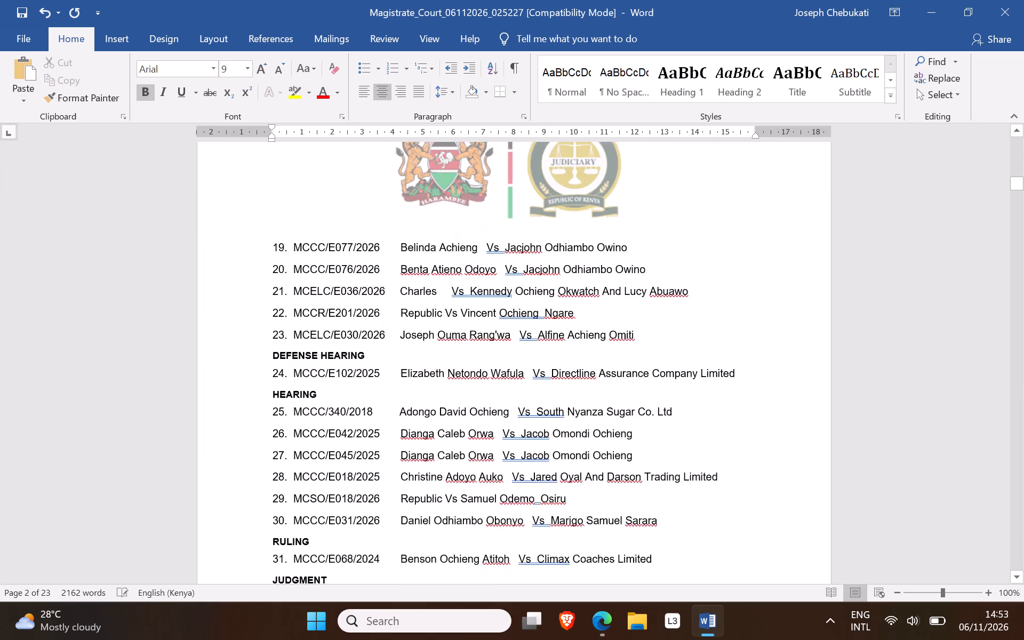
{"action": "scroll", "coordinate": [523, 260], "scroll_direction": "down", "scroll_amount": 13}
{"action": "scroll", "coordinate": [525, 249], "scroll_direction": "up", "scroll_amount": 1}
{"action": "scroll", "coordinate": [525, 249], "scroll_direction": "down", "scroll_amount": 6}
{"action": "scroll", "coordinate": [525, 249], "scroll_direction": "up", "scroll_amount": 2}
{"action": "scroll", "coordinate": [525, 249], "scroll_direction": "down", "scroll_amount": 5}
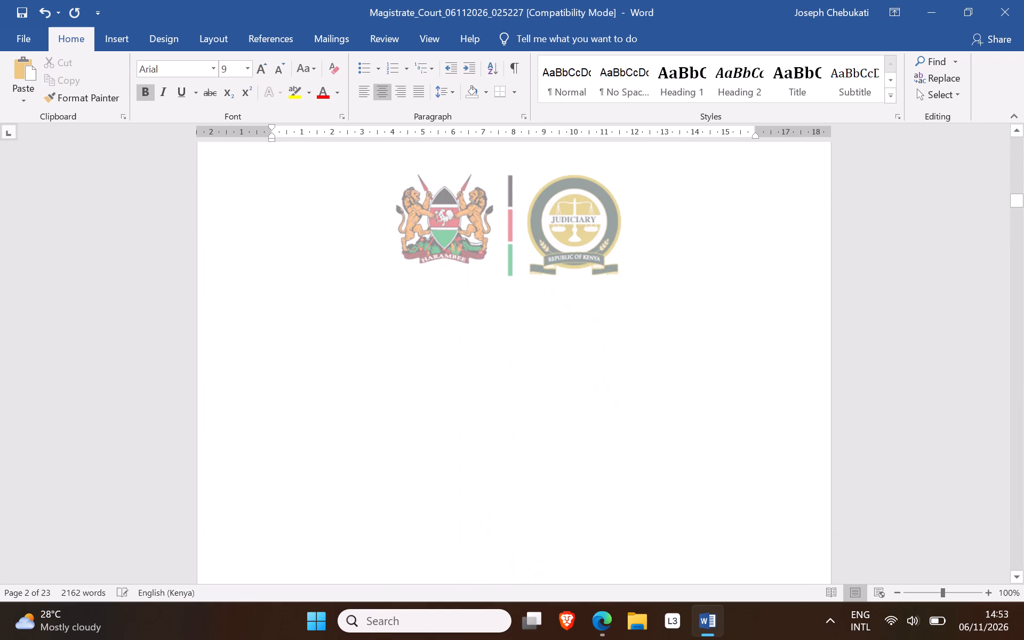
{"action": "left_click", "coordinate": [462, 315]}
{"action": "key", "text": "BackSpace"}
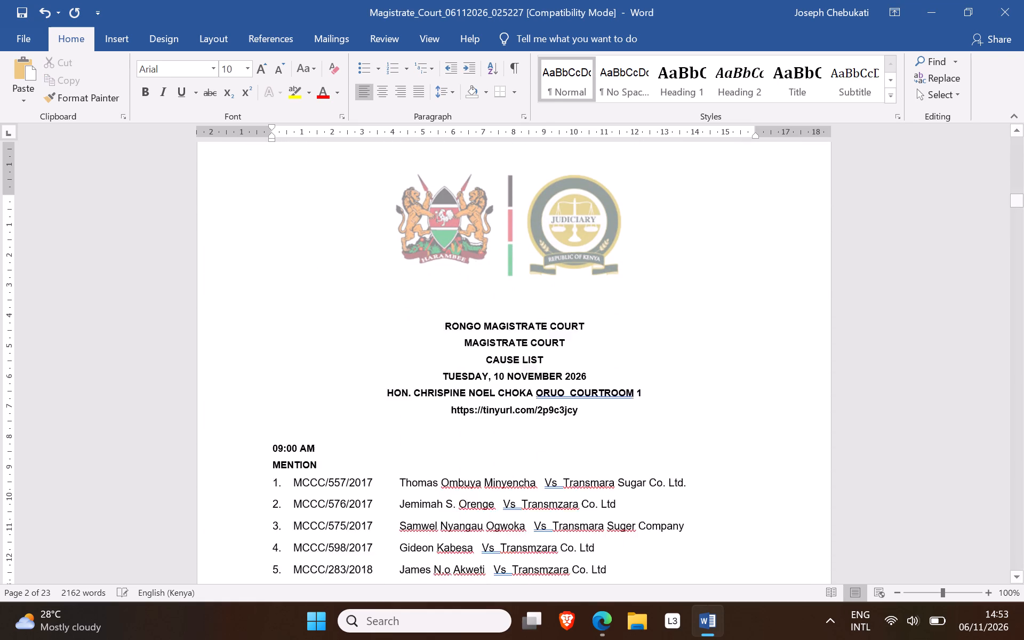
{"action": "scroll", "coordinate": [485, 311], "scroll_direction": "down", "scroll_amount": 14}
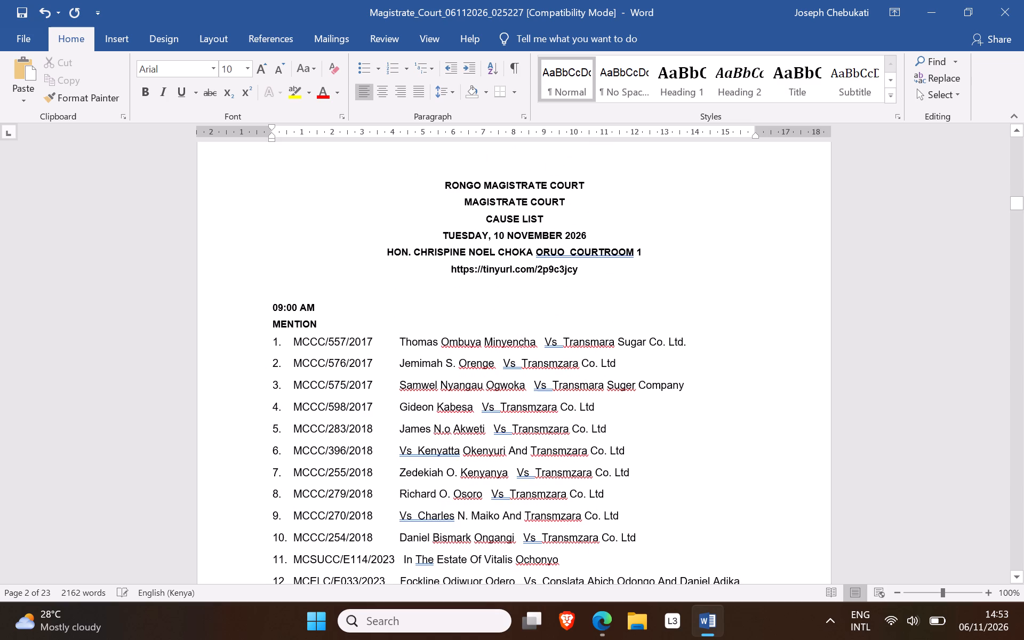
{"action": "left_click_drag", "start_coordinate": [443, 274], "coordinate": [583, 270]}
{"action": "right_click", "coordinate": [583, 269]}
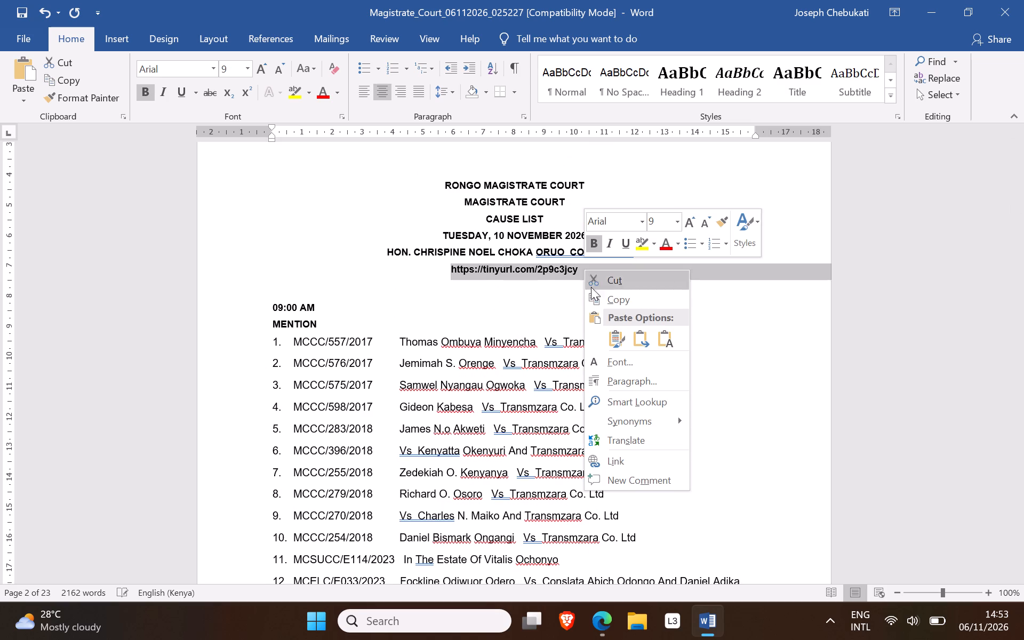
{"action": "left_click", "coordinate": [633, 461]}
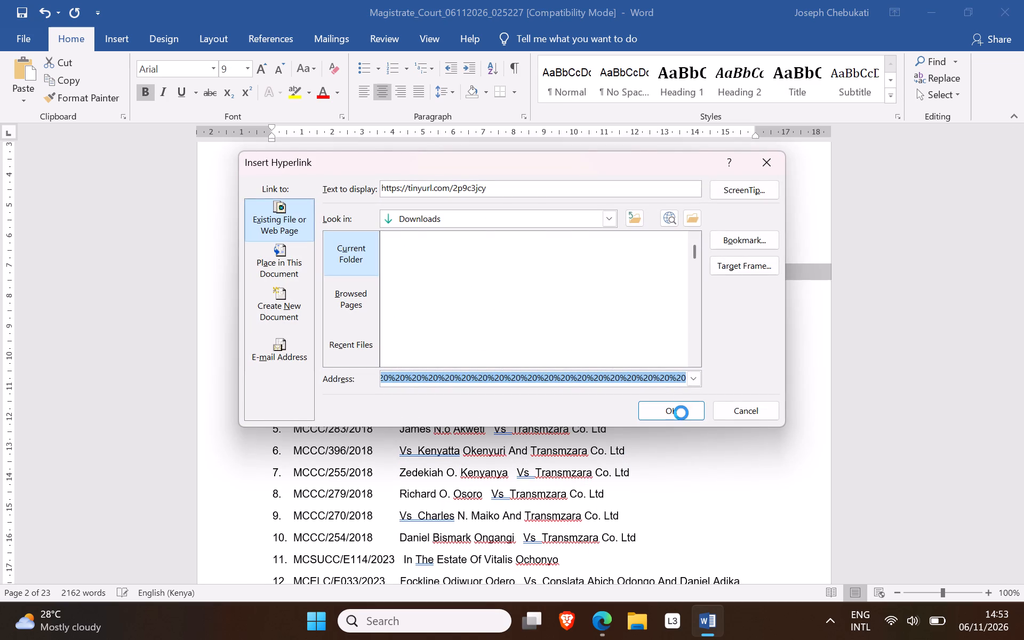
{"action": "left_click", "coordinate": [681, 411]}
{"action": "scroll", "coordinate": [510, 228], "scroll_direction": "down", "scroll_amount": 13}
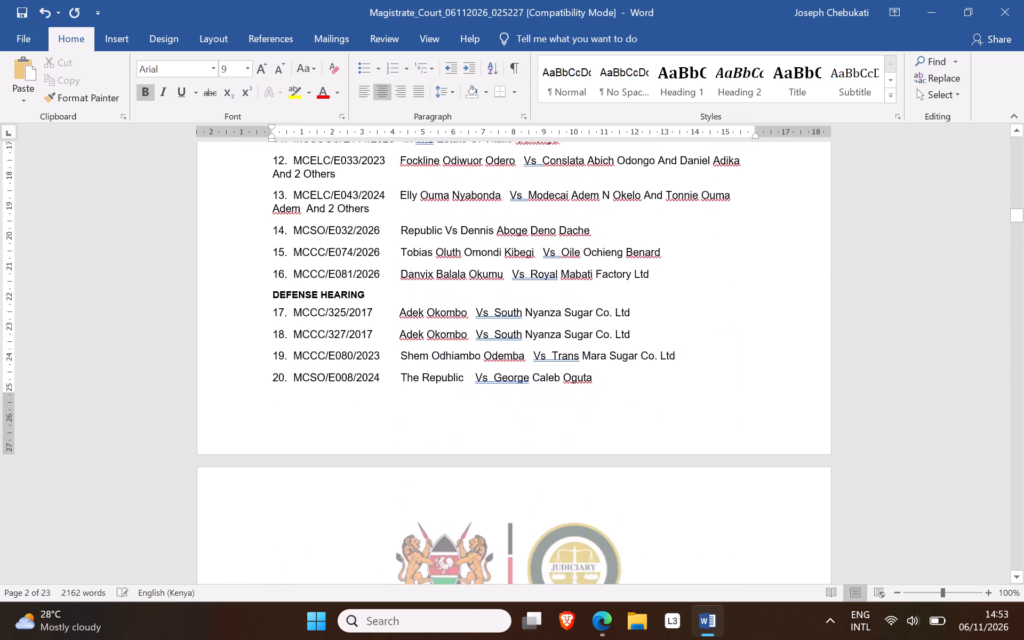
{"action": "scroll", "coordinate": [497, 222], "scroll_direction": "down", "scroll_amount": 20}
{"action": "scroll", "coordinate": [497, 222], "scroll_direction": "down", "scroll_amount": 9}
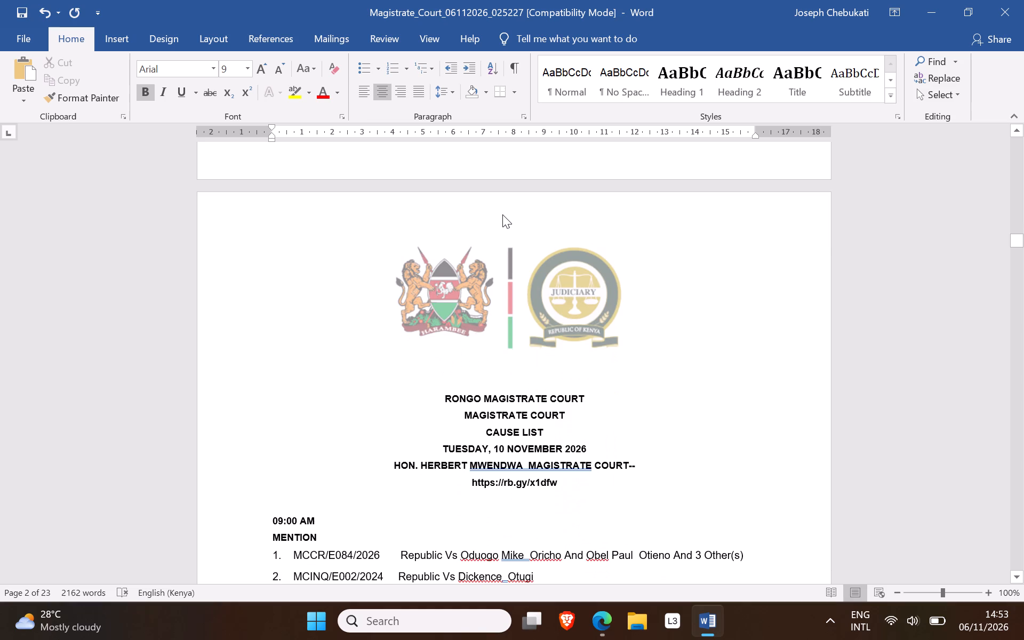
{"action": "scroll", "coordinate": [502, 214], "scroll_direction": "down", "scroll_amount": 6}
{"action": "left_click_drag", "start_coordinate": [463, 241], "coordinate": [579, 258]}
{"action": "left_click", "coordinate": [537, 262]}
{"action": "left_click_drag", "start_coordinate": [474, 245], "coordinate": [540, 248]}
{"action": "right_click", "coordinate": [540, 248]}
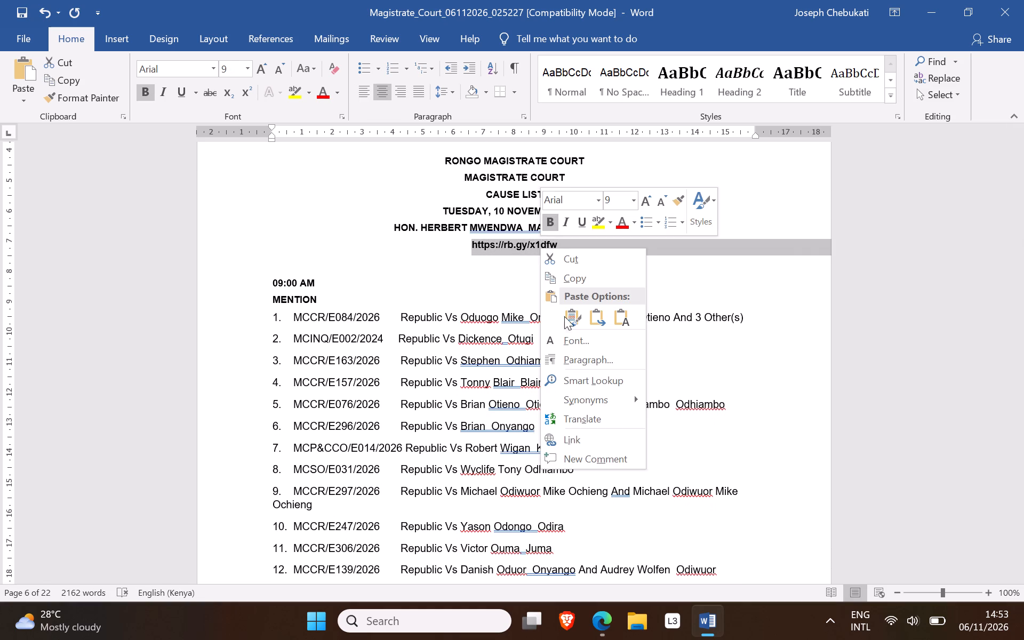
{"action": "left_click", "coordinate": [607, 438]}
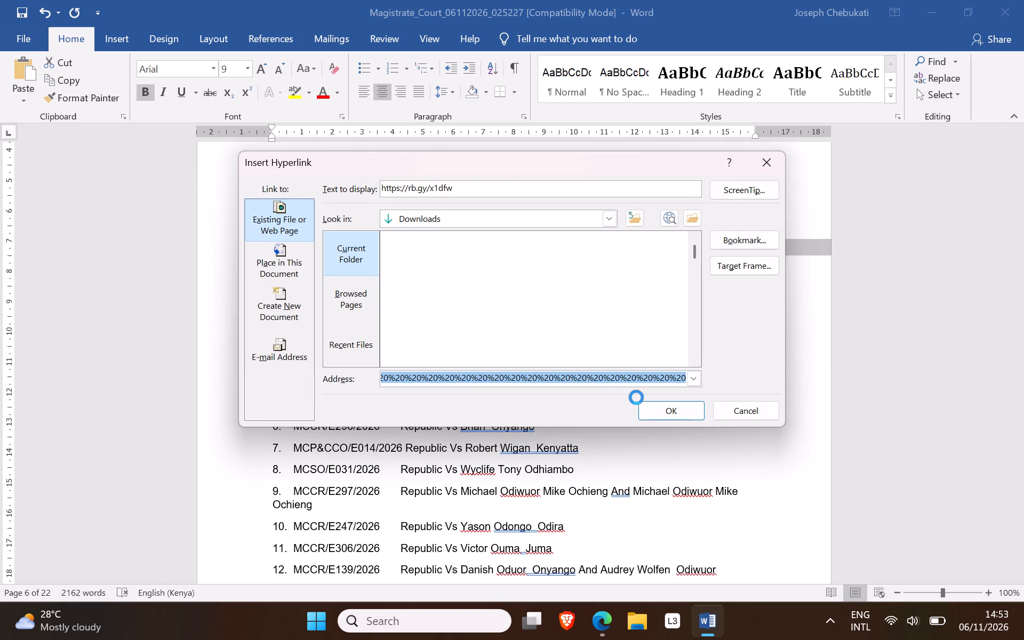
{"action": "left_click", "coordinate": [666, 414]}
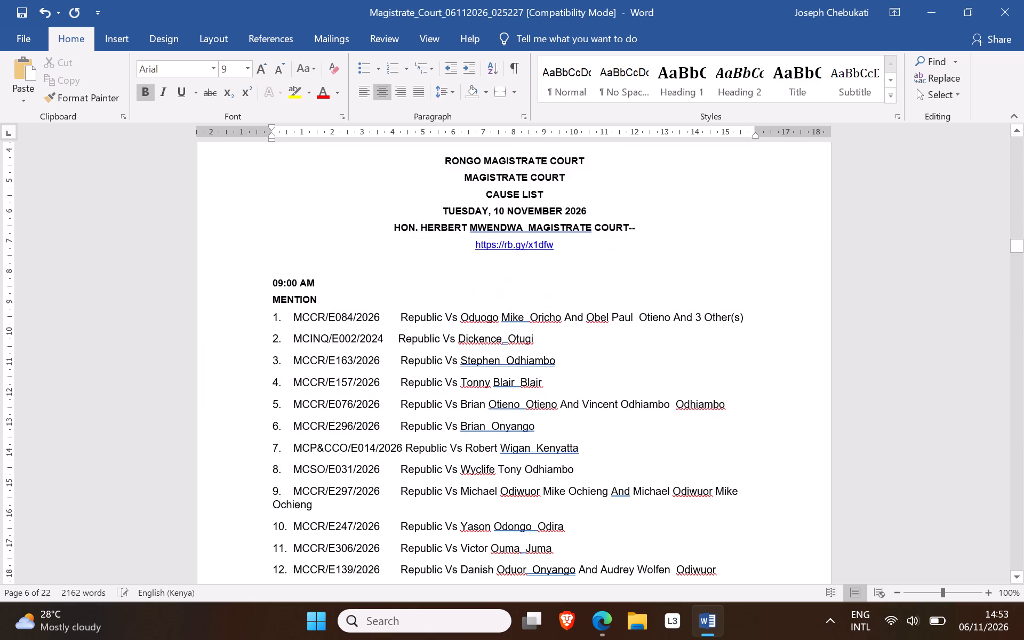
Remove the blank page between the Tuesday cause list and the Wednesday, 11 November 2026 list.
{"action": "scroll", "coordinate": [555, 393], "scroll_direction": "down", "scroll_amount": 20}
{"action": "scroll", "coordinate": [539, 282], "scroll_direction": "up", "scroll_amount": 1}
{"action": "scroll", "coordinate": [540, 281], "scroll_direction": "down", "scroll_amount": 6}
{"action": "scroll", "coordinate": [543, 281], "scroll_direction": "up", "scroll_amount": 1}
{"action": "scroll", "coordinate": [544, 281], "scroll_direction": "down", "scroll_amount": 2}
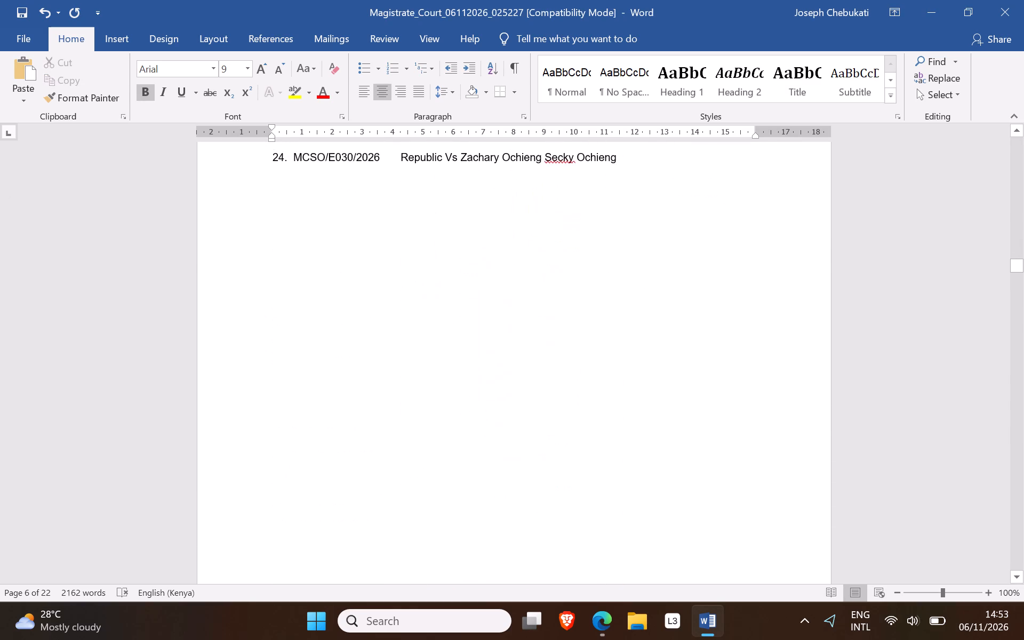
{"action": "scroll", "coordinate": [543, 283], "scroll_direction": "down", "scroll_amount": 18}
{"action": "left_click", "coordinate": [517, 290]}
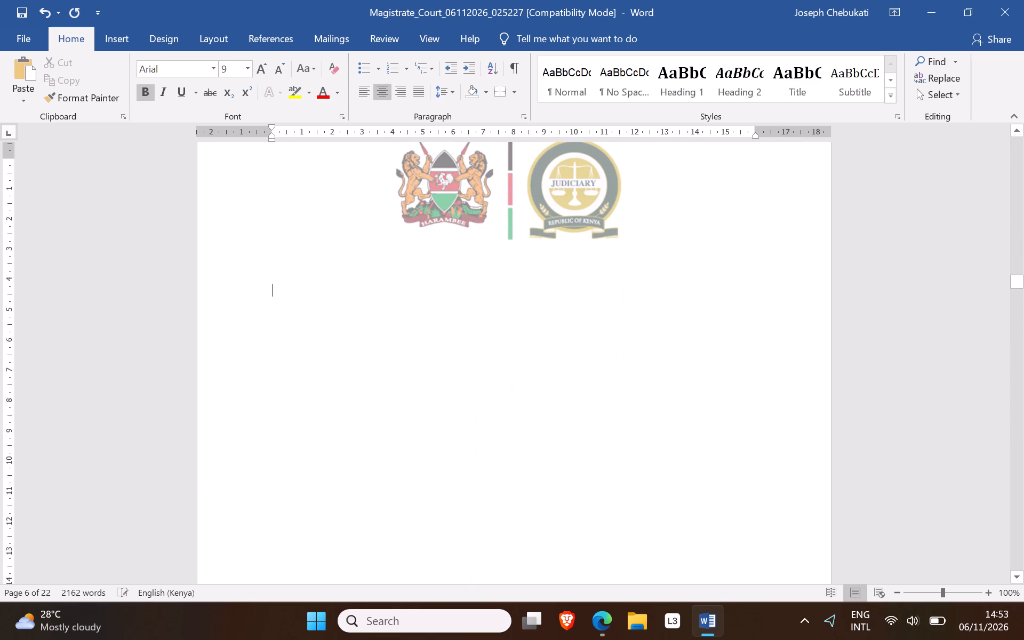
{"action": "key", "text": "BackSpace"}
{"action": "key", "text": "BackSpace"}
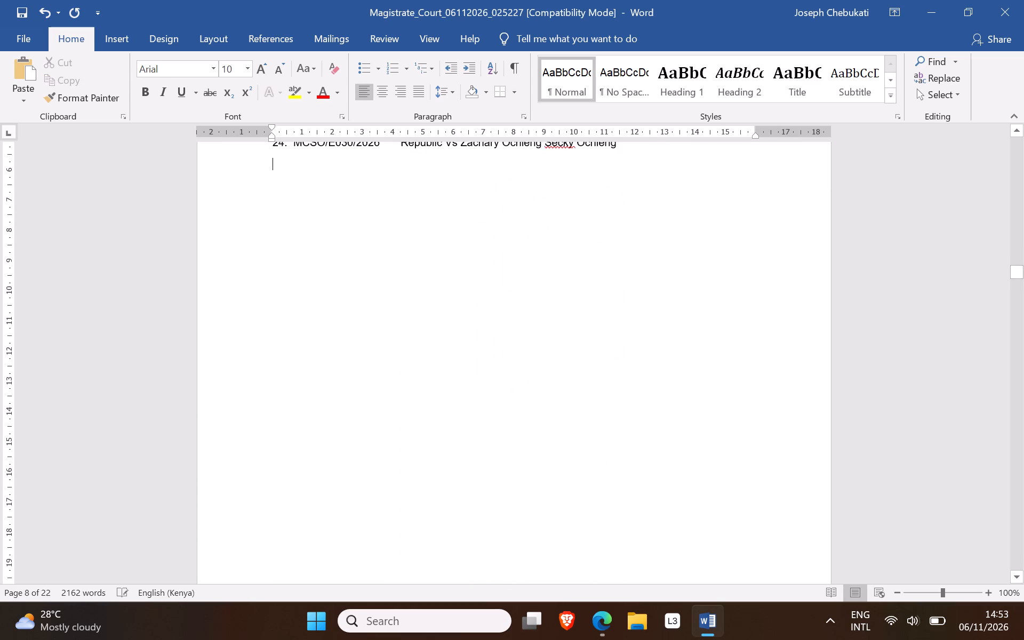
{"action": "scroll", "coordinate": [526, 282], "scroll_direction": "down", "scroll_amount": 17}
{"action": "scroll", "coordinate": [531, 269], "scroll_direction": "up", "scroll_amount": 1}
{"action": "scroll", "coordinate": [531, 269], "scroll_direction": "down", "scroll_amount": 8}
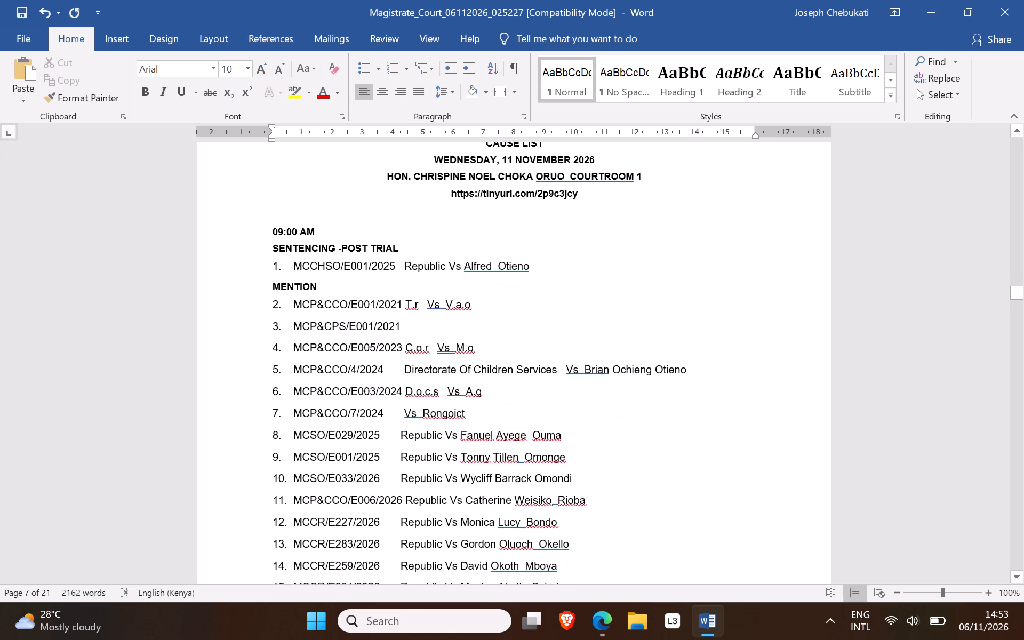
{"action": "left_click_drag", "start_coordinate": [454, 193], "coordinate": [586, 203]}
{"action": "left_click", "coordinate": [434, 195]}
{"action": "left_click_drag", "start_coordinate": [441, 191], "coordinate": [522, 201]}
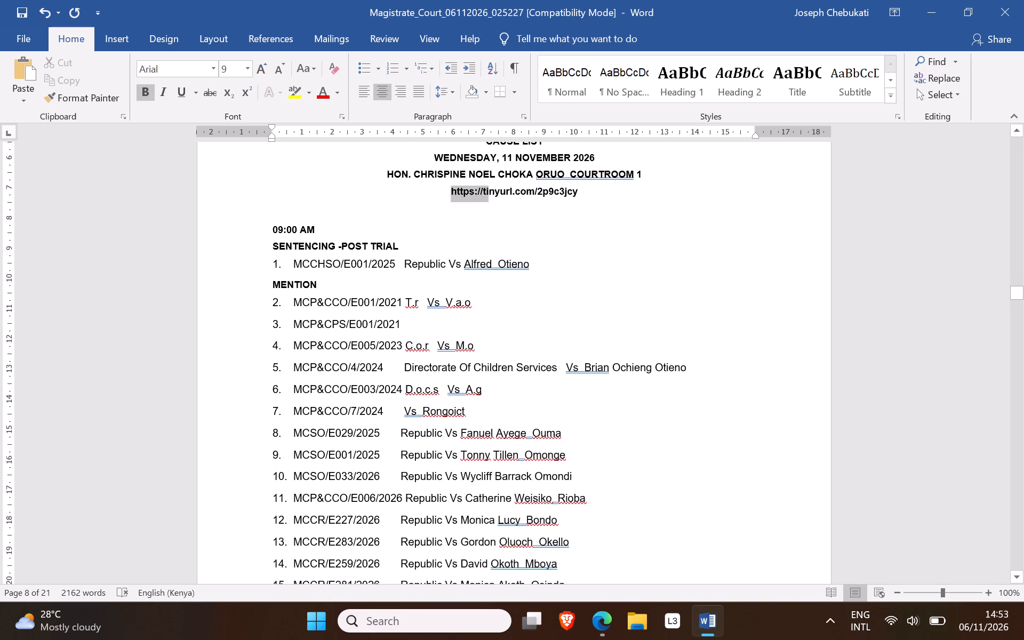
{"action": "left_click_drag", "start_coordinate": [522, 201], "coordinate": [568, 197]}
{"action": "right_click", "coordinate": [525, 196]}
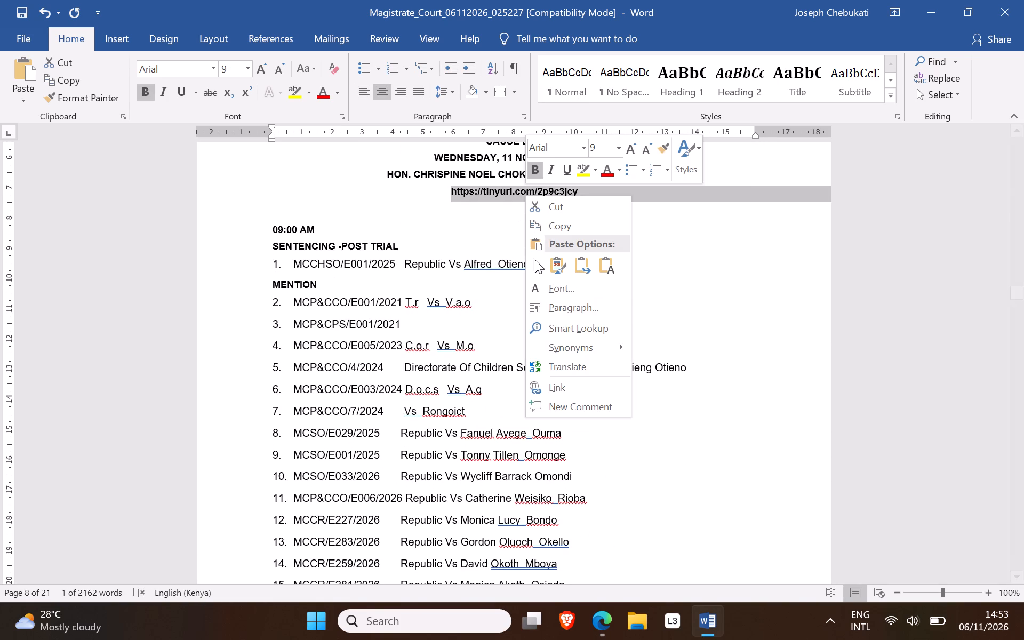
{"action": "left_click", "coordinate": [604, 390]}
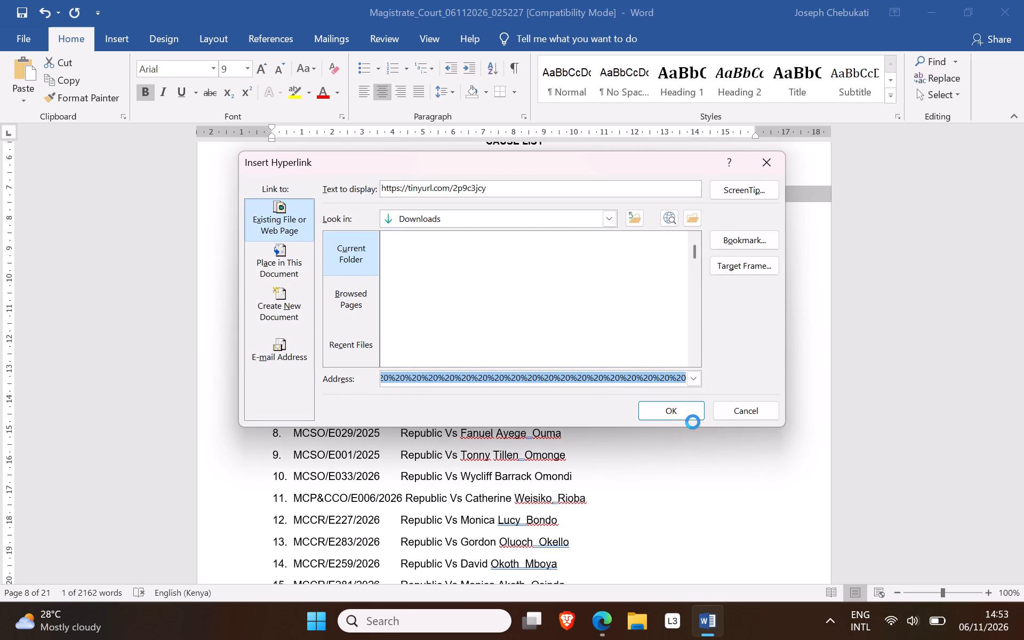
{"action": "left_click", "coordinate": [681, 414]}
{"action": "scroll", "coordinate": [619, 382], "scroll_direction": "down", "scroll_amount": 5}
{"action": "scroll", "coordinate": [616, 374], "scroll_direction": "up", "scroll_amount": 1}
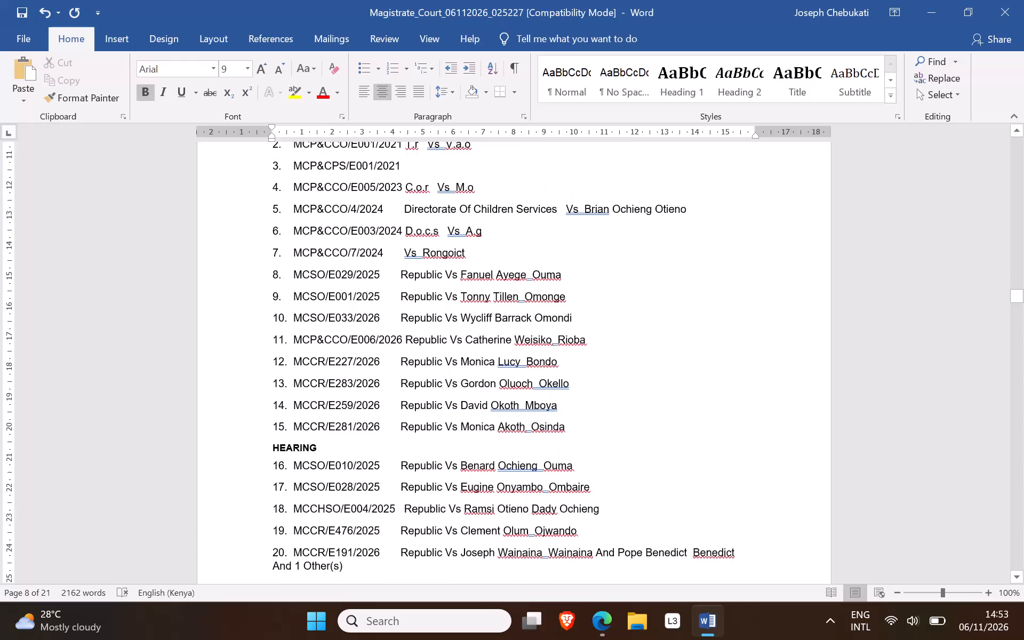
{"action": "scroll", "coordinate": [615, 373], "scroll_direction": "down", "scroll_amount": 8}
{"action": "scroll", "coordinate": [580, 351], "scroll_direction": "down", "scroll_amount": 20}
{"action": "scroll", "coordinate": [580, 351], "scroll_direction": "down", "scroll_amount": 1}
{"action": "scroll", "coordinate": [581, 346], "scroll_direction": "up", "scroll_amount": 1}
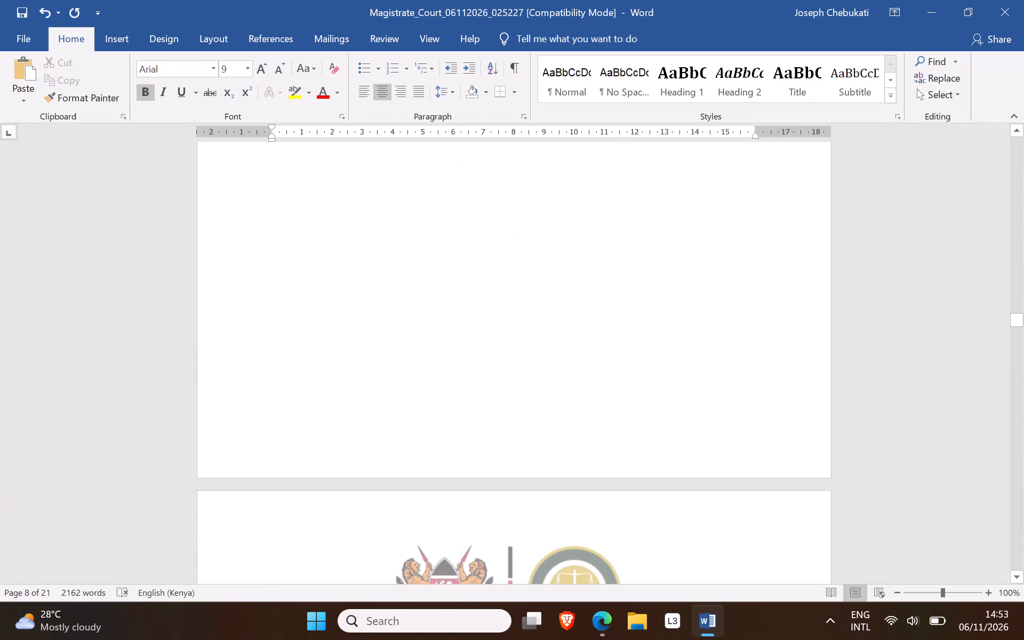
{"action": "scroll", "coordinate": [582, 348], "scroll_direction": "down", "scroll_amount": 13}
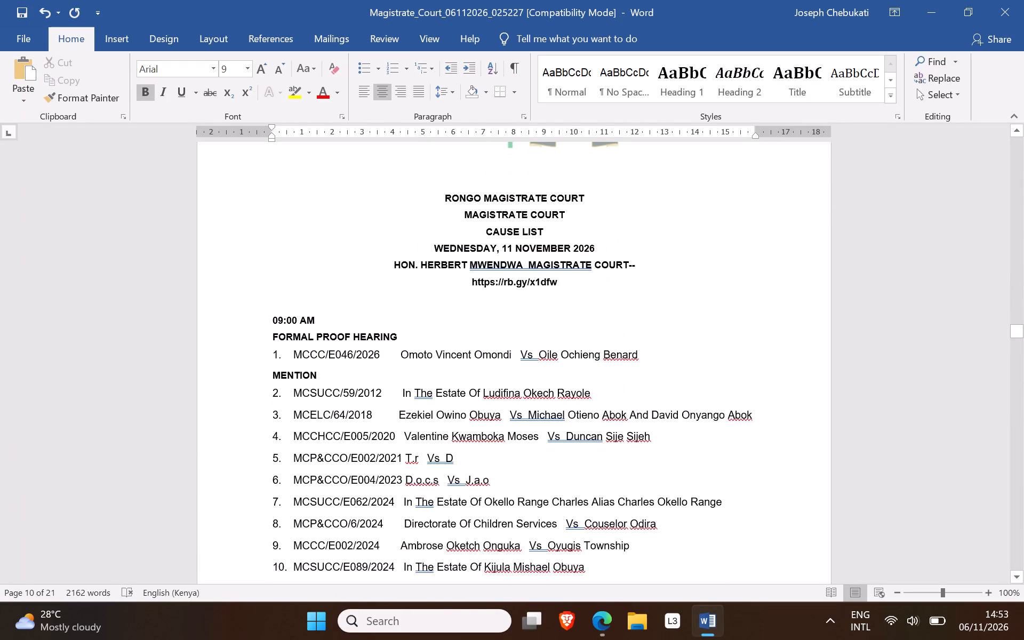
{"action": "left_click_drag", "start_coordinate": [471, 285], "coordinate": [554, 284]}
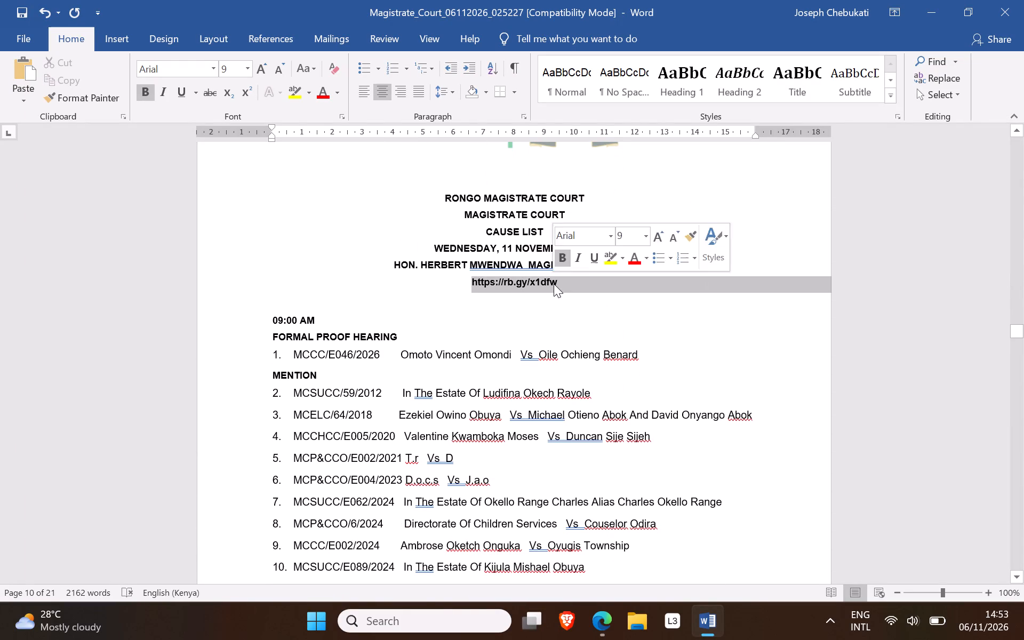
{"action": "right_click", "coordinate": [555, 283]}
{"action": "left_click", "coordinate": [617, 477]}
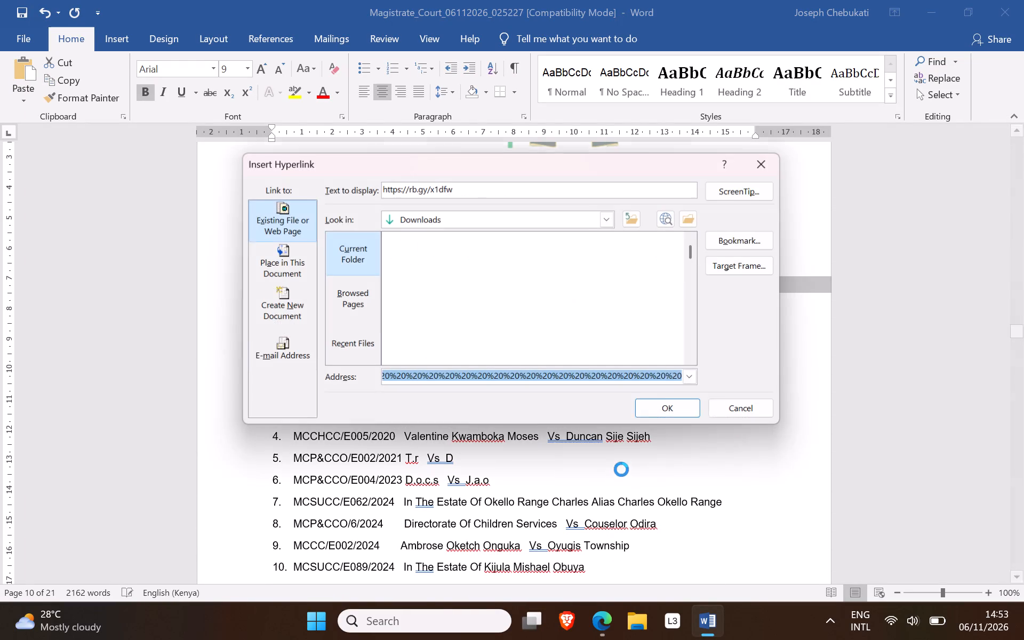
{"action": "left_click", "coordinate": [688, 412]}
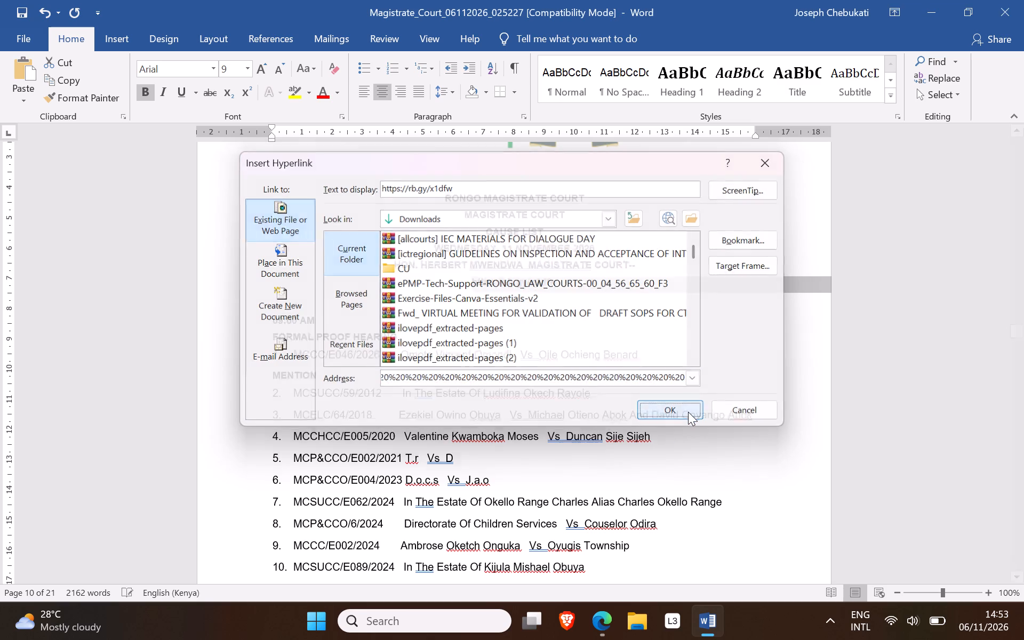
Remove the blank page between the Wednesday cause list and the Thursday, 12 November 2026 list.
{"action": "scroll", "coordinate": [525, 397], "scroll_direction": "down", "scroll_amount": 9}
{"action": "scroll", "coordinate": [522, 378], "scroll_direction": "up", "scroll_amount": 1}
{"action": "scroll", "coordinate": [518, 364], "scroll_direction": "down", "scroll_amount": 10}
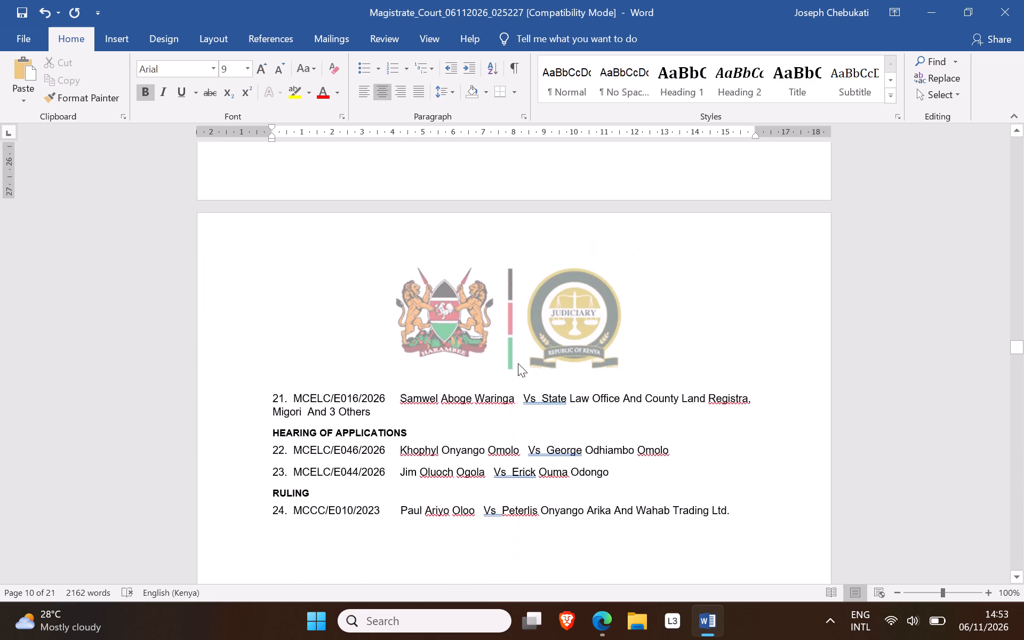
{"action": "scroll", "coordinate": [518, 363], "scroll_direction": "down", "scroll_amount": 5}
{"action": "scroll", "coordinate": [518, 363], "scroll_direction": "down", "scroll_amount": 16}
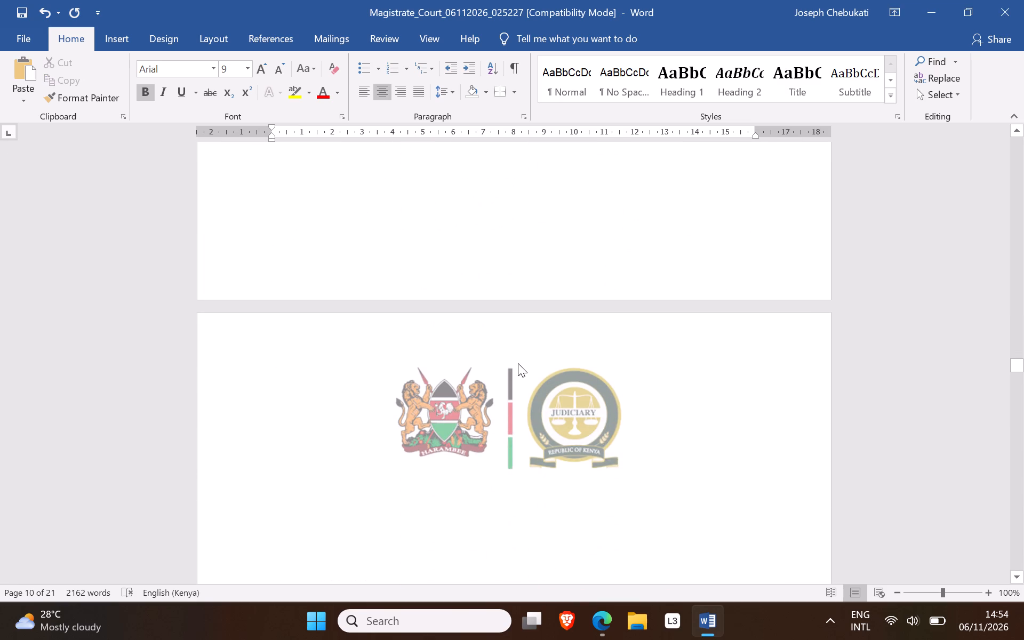
{"action": "scroll", "coordinate": [518, 363], "scroll_direction": "down", "scroll_amount": 2}
{"action": "left_click", "coordinate": [465, 406]}
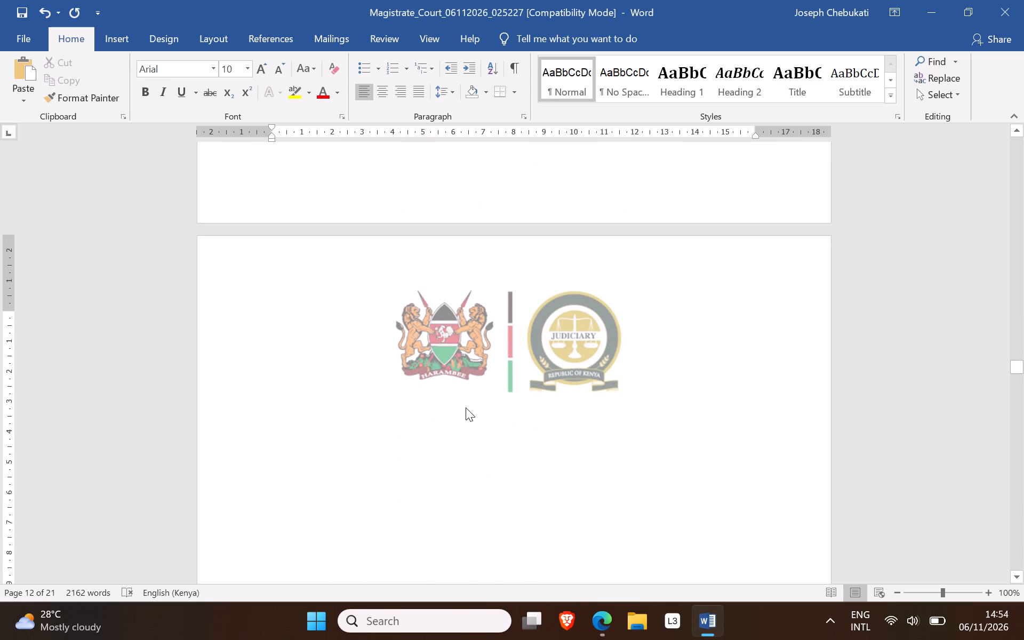
{"action": "key", "text": "BackSpace"}
{"action": "scroll", "coordinate": [471, 409], "scroll_direction": "down", "scroll_amount": 10}
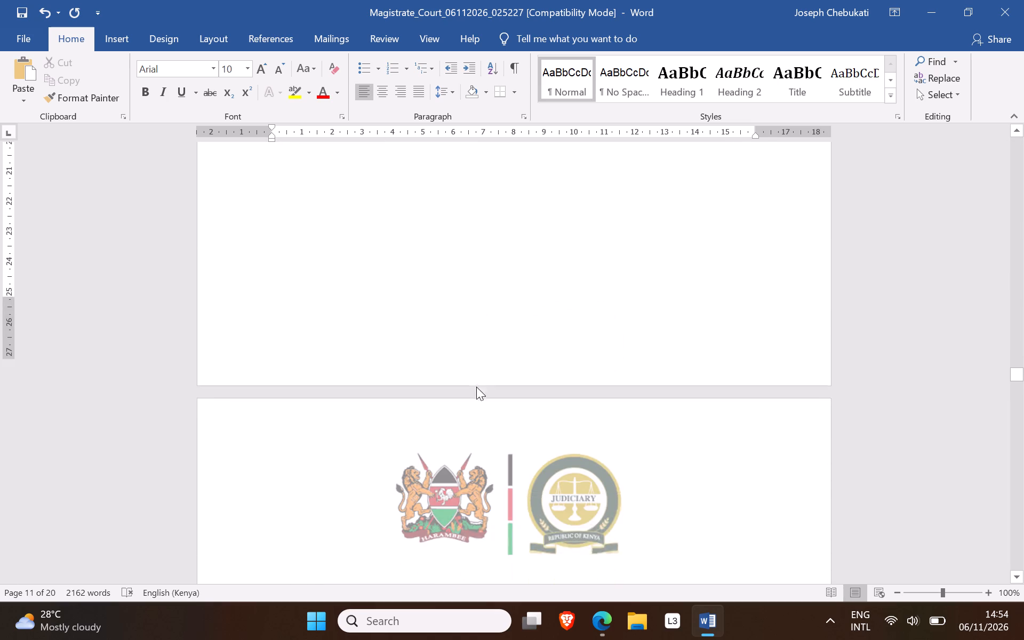
{"action": "scroll", "coordinate": [476, 387], "scroll_direction": "down", "scroll_amount": 4}
{"action": "scroll", "coordinate": [475, 386], "scroll_direction": "up", "scroll_amount": 1}
{"action": "scroll", "coordinate": [475, 378], "scroll_direction": "down", "scroll_amount": 6}
{"action": "scroll", "coordinate": [474, 381], "scroll_direction": "up", "scroll_amount": 2}
{"action": "scroll", "coordinate": [473, 384], "scroll_direction": "down", "scroll_amount": 2}
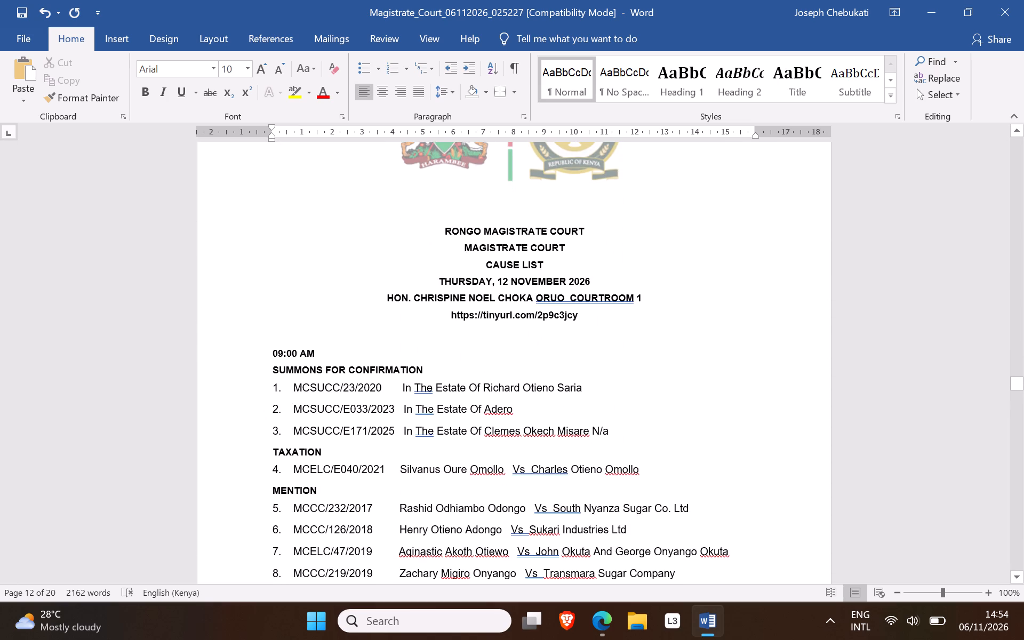
{"action": "left_click_drag", "start_coordinate": [438, 319], "coordinate": [545, 320]}
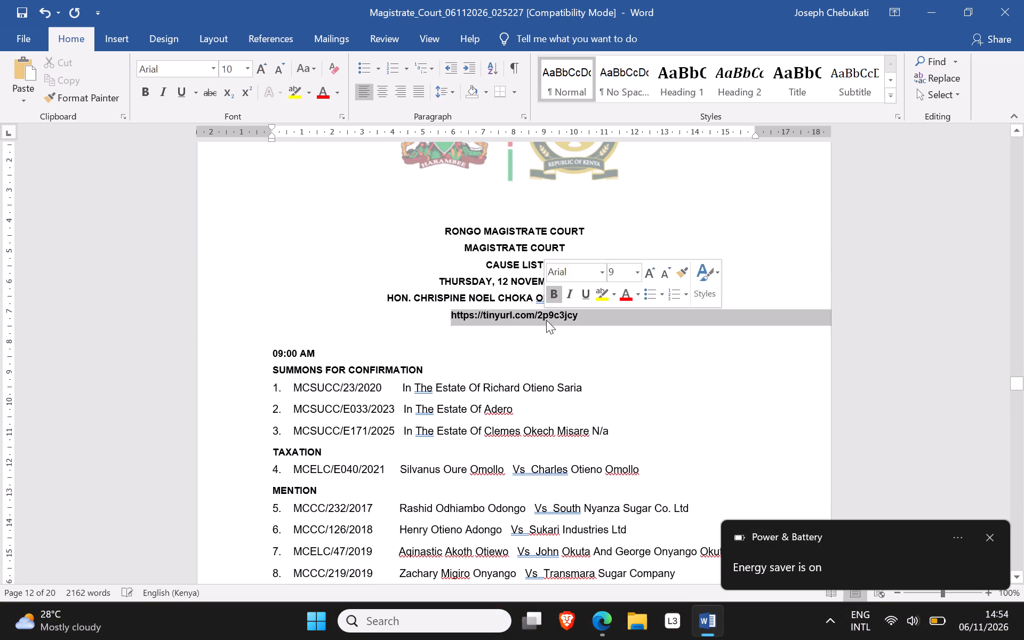
{"action": "right_click", "coordinate": [550, 320]}
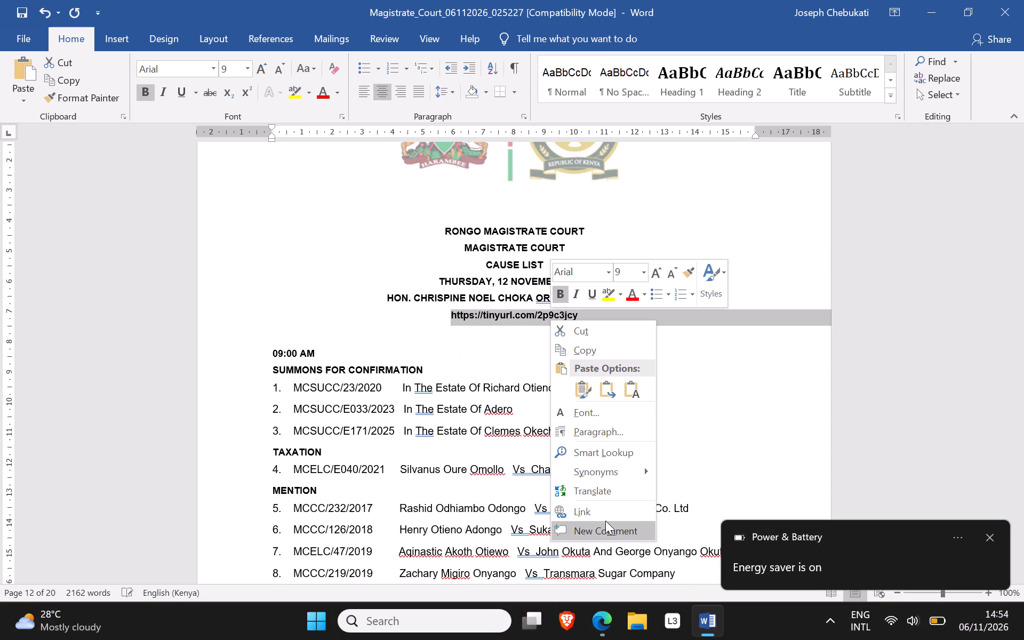
{"action": "left_click", "coordinate": [602, 516]}
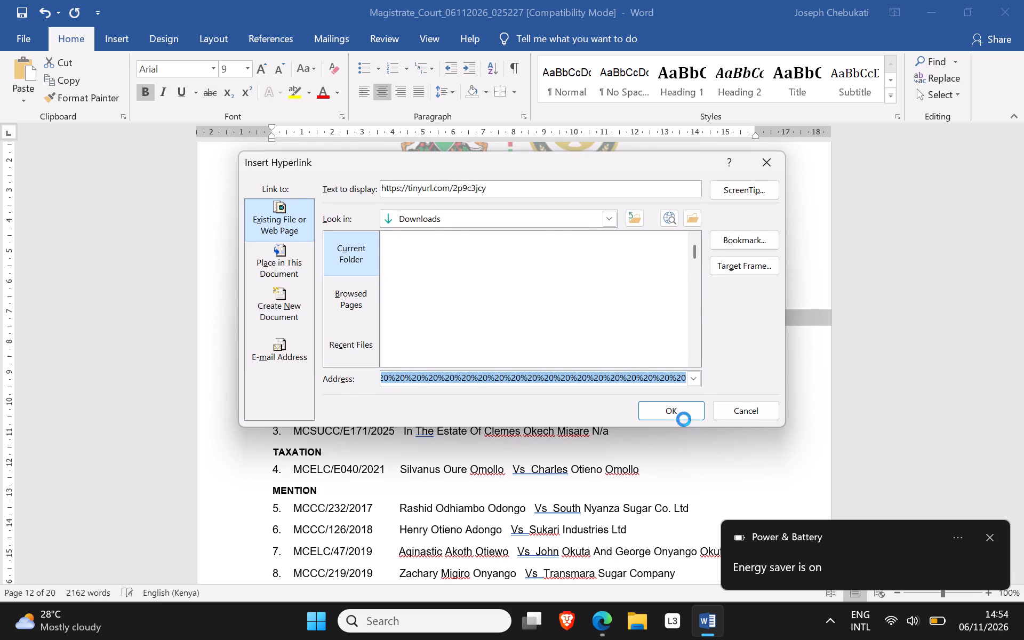
{"action": "left_click", "coordinate": [678, 410]}
{"action": "scroll", "coordinate": [540, 393], "scroll_direction": "down", "scroll_amount": 19}
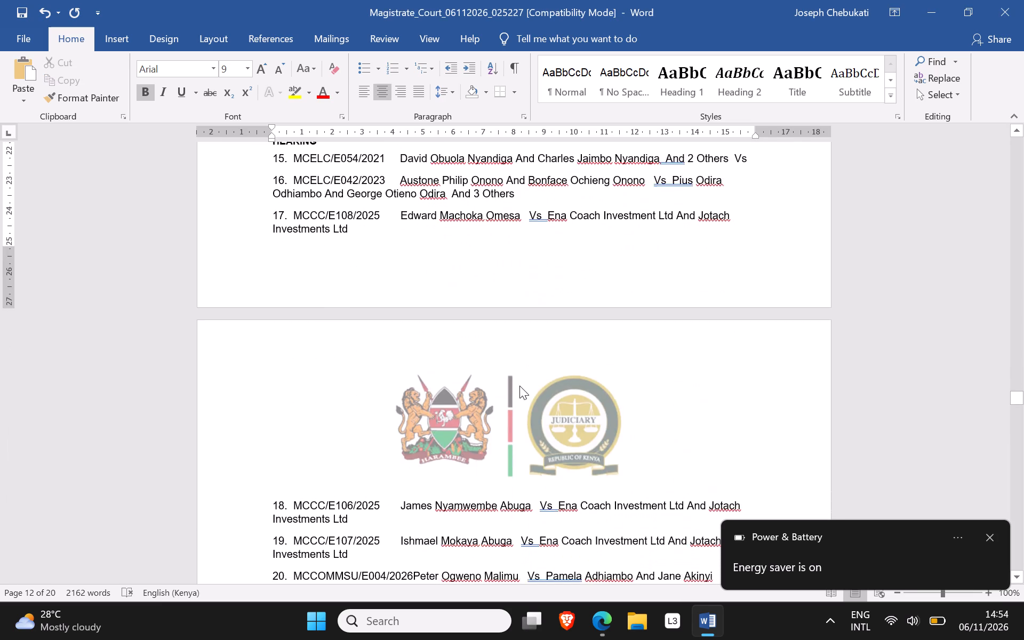
{"action": "scroll", "coordinate": [519, 386], "scroll_direction": "down", "scroll_amount": 20}
{"action": "scroll", "coordinate": [519, 386], "scroll_direction": "down", "scroll_amount": 8}
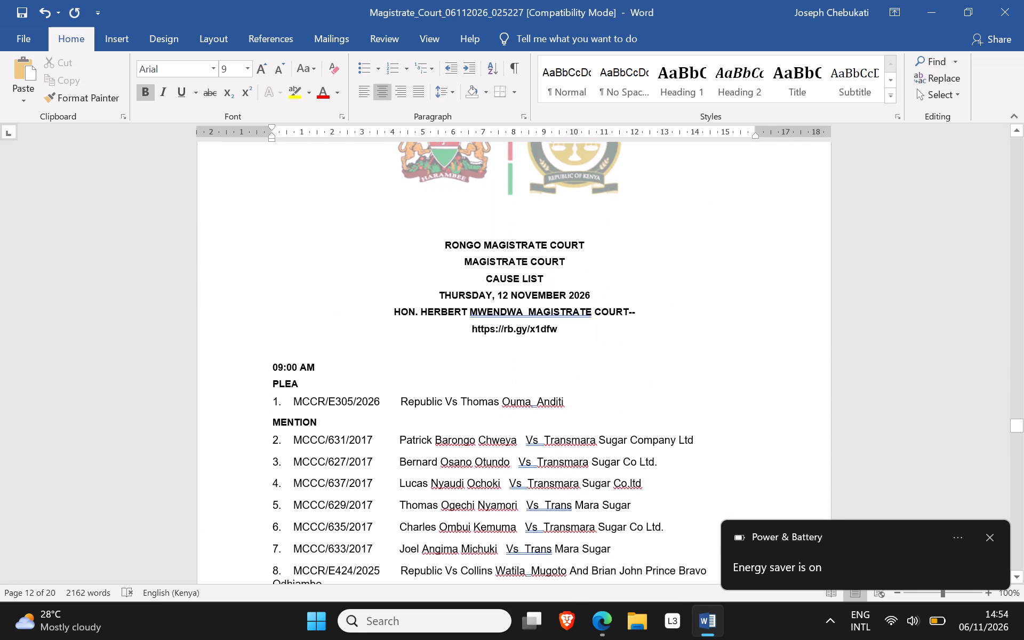
{"action": "left_click_drag", "start_coordinate": [470, 332], "coordinate": [539, 332]}
{"action": "right_click", "coordinate": [539, 332]}
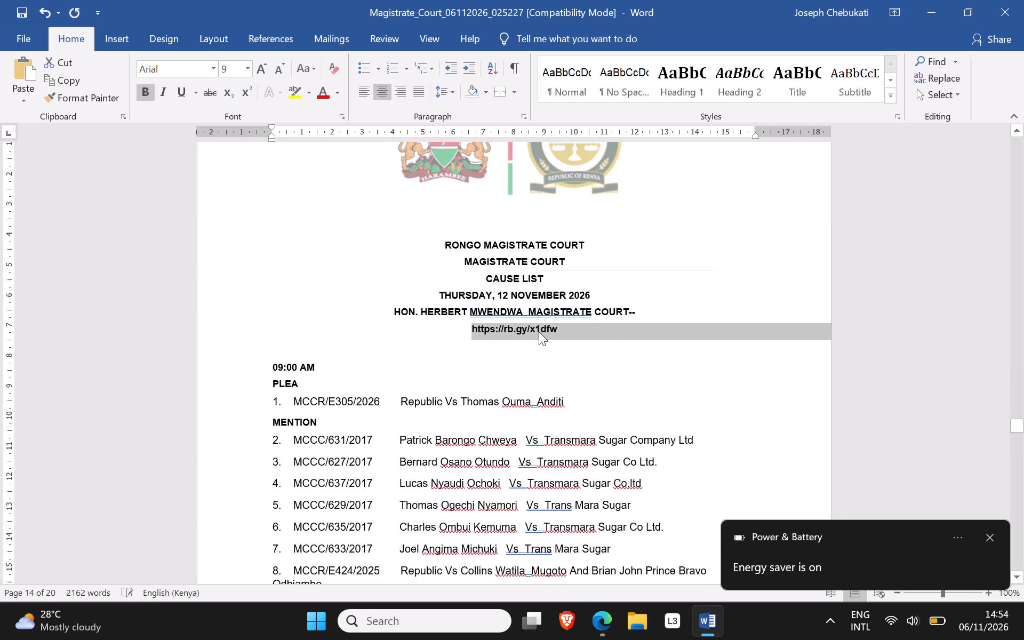
{"action": "left_click", "coordinate": [587, 529]}
{"action": "left_click", "coordinate": [671, 409]}
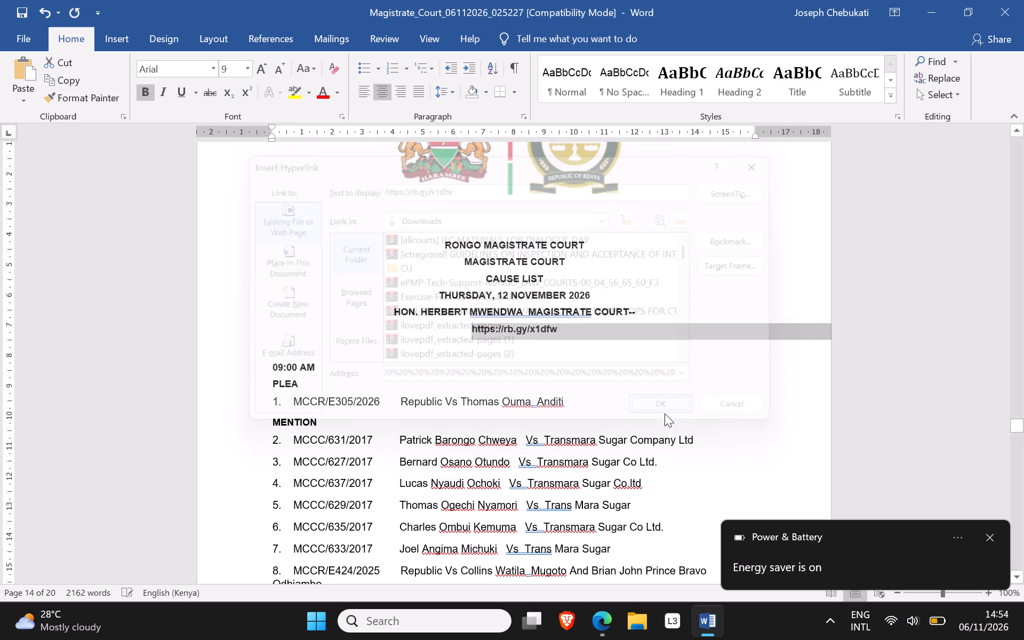
Remove the blank page between the Thursday, 12 November 2026 cause lists and the Friday, 13 November 2026 list.
{"action": "scroll", "coordinate": [533, 416], "scroll_direction": "down", "scroll_amount": 20}
{"action": "scroll", "coordinate": [533, 416], "scroll_direction": "down", "scroll_amount": 9}
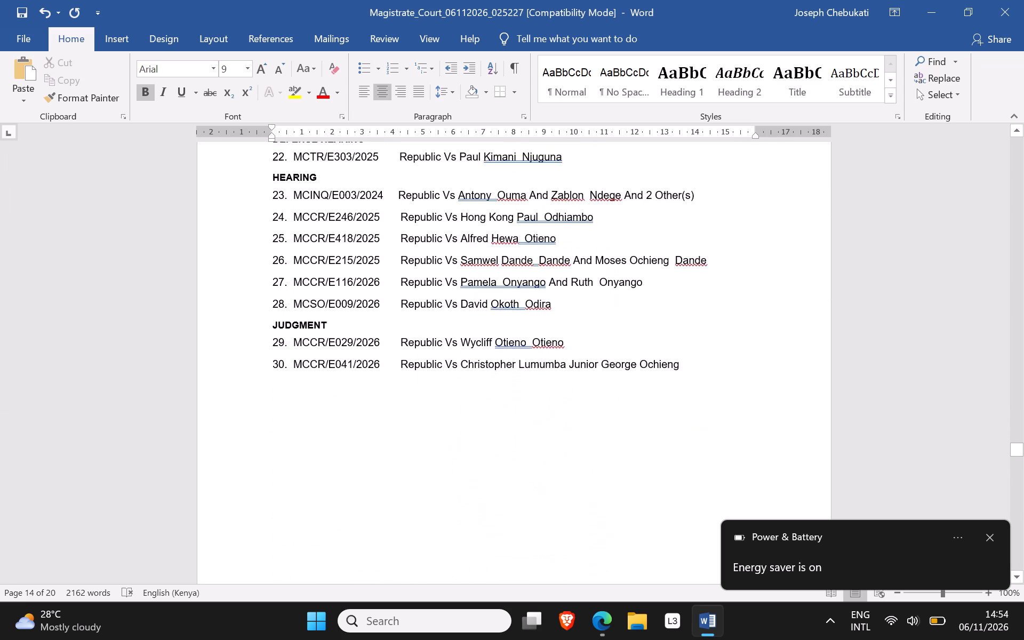
{"action": "scroll", "coordinate": [504, 398], "scroll_direction": "down", "scroll_amount": 19}
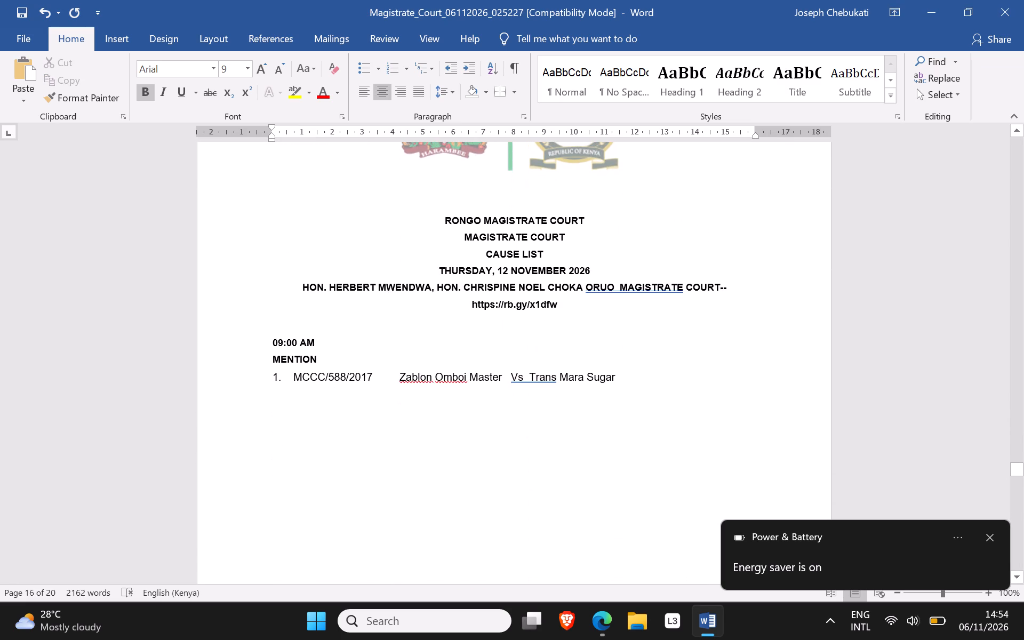
{"action": "scroll", "coordinate": [465, 321], "scroll_direction": "up", "scroll_amount": 3}
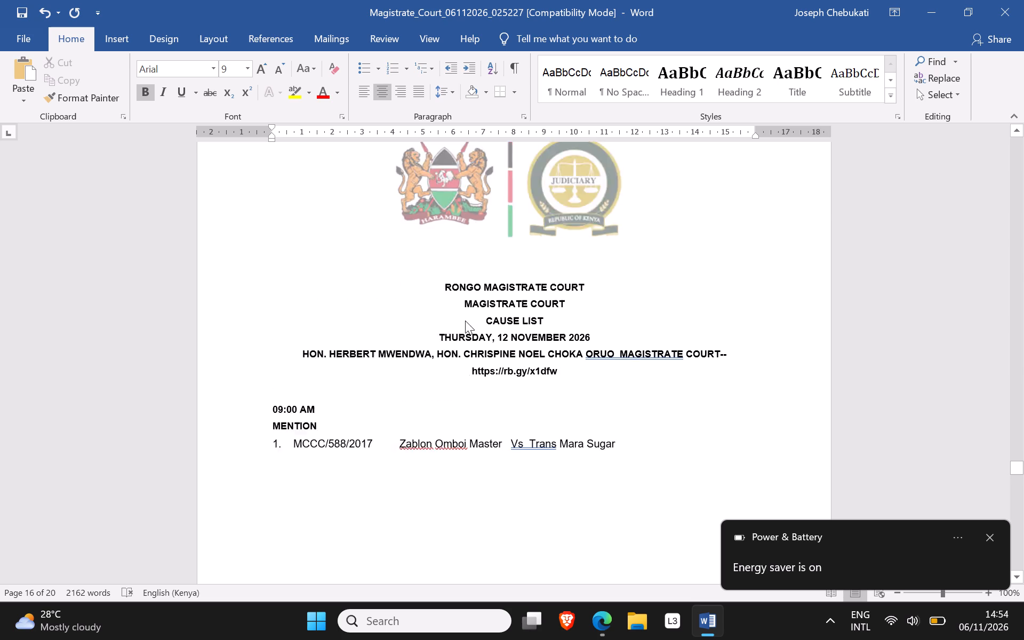
{"action": "scroll", "coordinate": [465, 321], "scroll_direction": "up", "scroll_amount": 20}
{"action": "scroll", "coordinate": [465, 321], "scroll_direction": "up", "scroll_amount": 11}
{"action": "scroll", "coordinate": [483, 332], "scroll_direction": "down", "scroll_amount": 3}
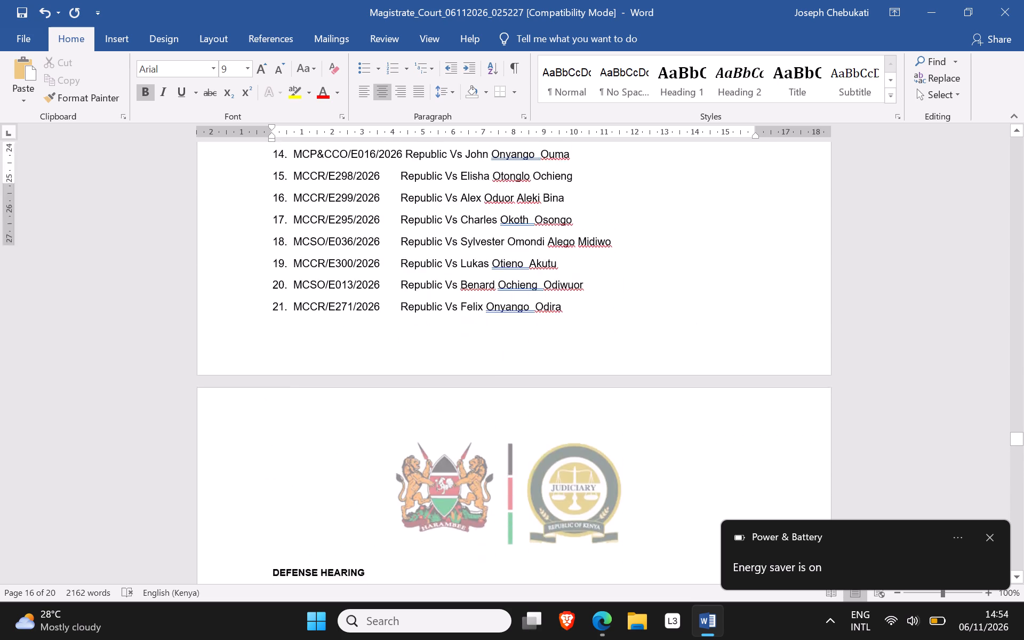
{"action": "scroll", "coordinate": [484, 334], "scroll_direction": "down", "scroll_amount": 20}
{"action": "scroll", "coordinate": [484, 334], "scroll_direction": "down", "scroll_amount": 2}
{"action": "scroll", "coordinate": [495, 333], "scroll_direction": "up", "scroll_amount": 1}
{"action": "scroll", "coordinate": [495, 332], "scroll_direction": "down", "scroll_amount": 20}
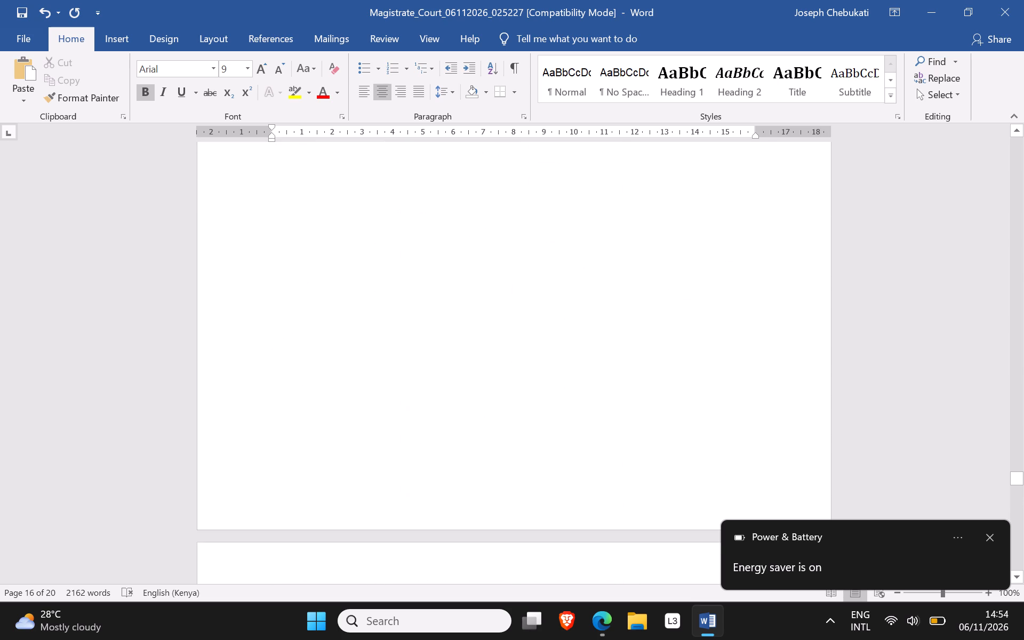
{"action": "scroll", "coordinate": [503, 337], "scroll_direction": "down", "scroll_amount": 15}
{"action": "scroll", "coordinate": [502, 335], "scroll_direction": "up", "scroll_amount": 17}
{"action": "scroll", "coordinate": [502, 335], "scroll_direction": "down", "scroll_amount": 1}
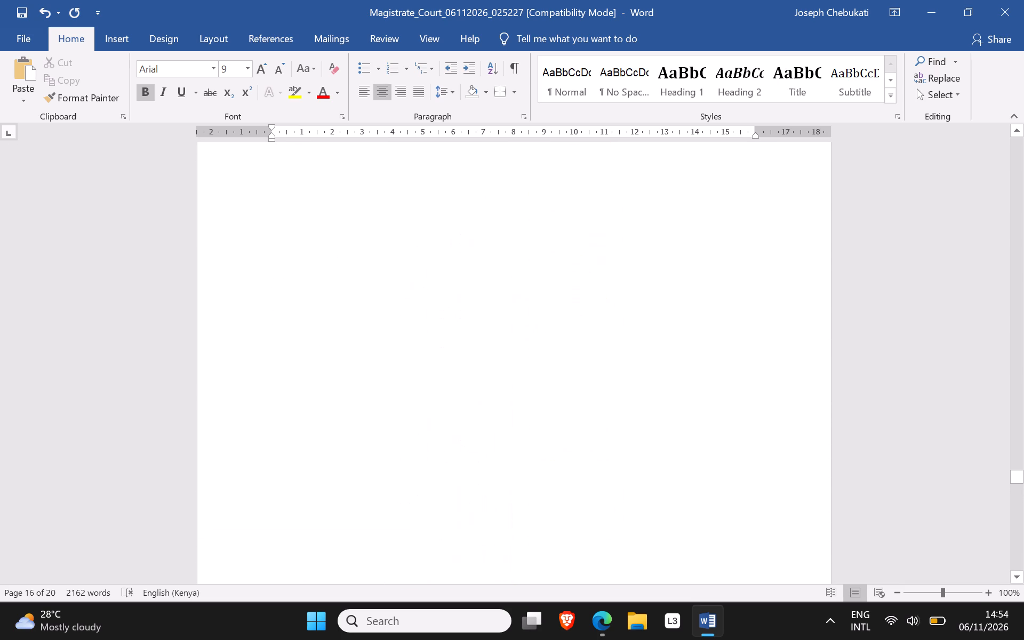
{"action": "scroll", "coordinate": [502, 335], "scroll_direction": "down", "scroll_amount": 12}
{"action": "left_click", "coordinate": [486, 352]}
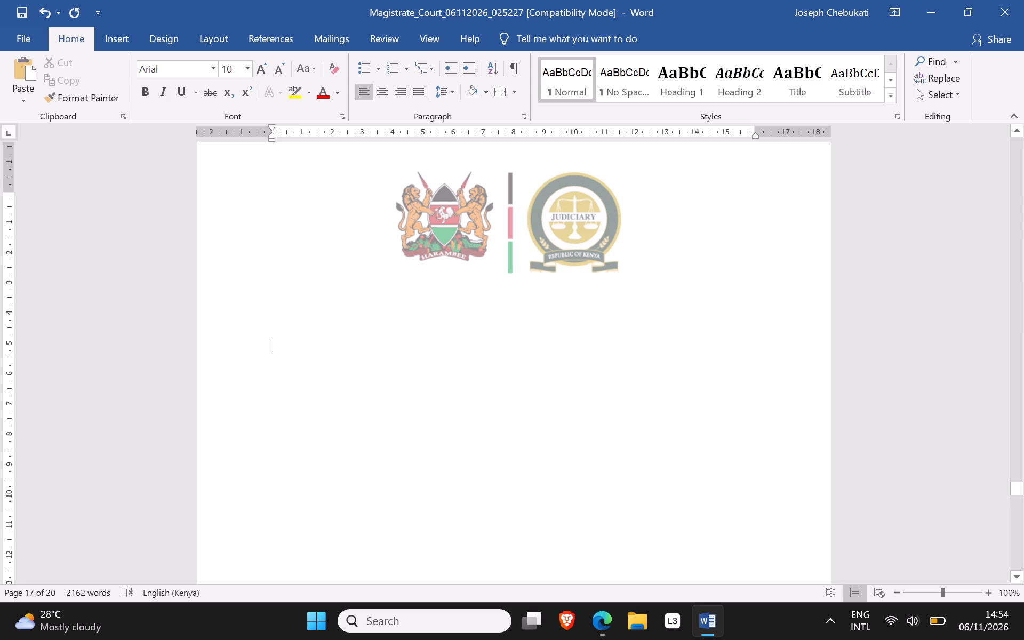
{"action": "key", "text": "BackSpace"}
{"action": "key", "text": "BackSpace"}
{"action": "key", "text": "BackSpace"}
{"action": "scroll", "coordinate": [486, 352], "scroll_direction": "down", "scroll_amount": 17}
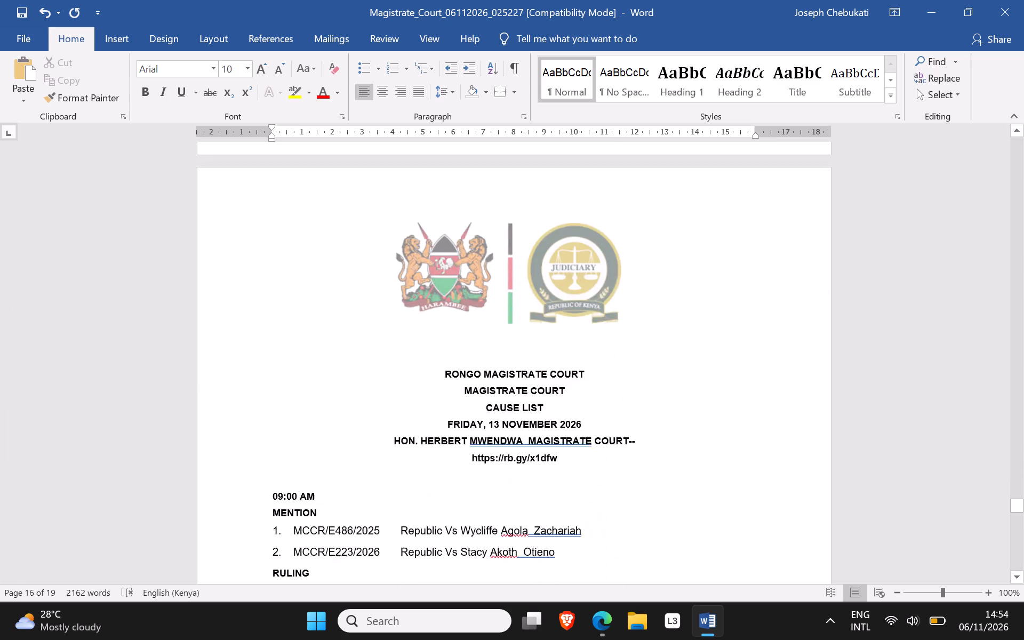
{"action": "scroll", "coordinate": [489, 354], "scroll_direction": "down", "scroll_amount": 3}
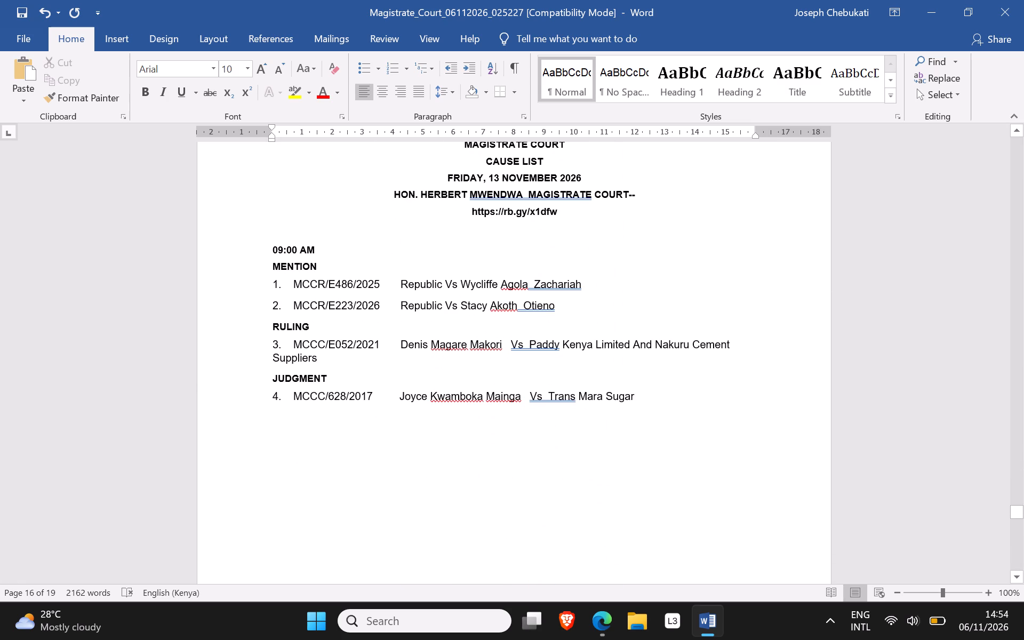
{"action": "left_click_drag", "start_coordinate": [462, 217], "coordinate": [579, 217]}
{"action": "right_click", "coordinate": [579, 217]}
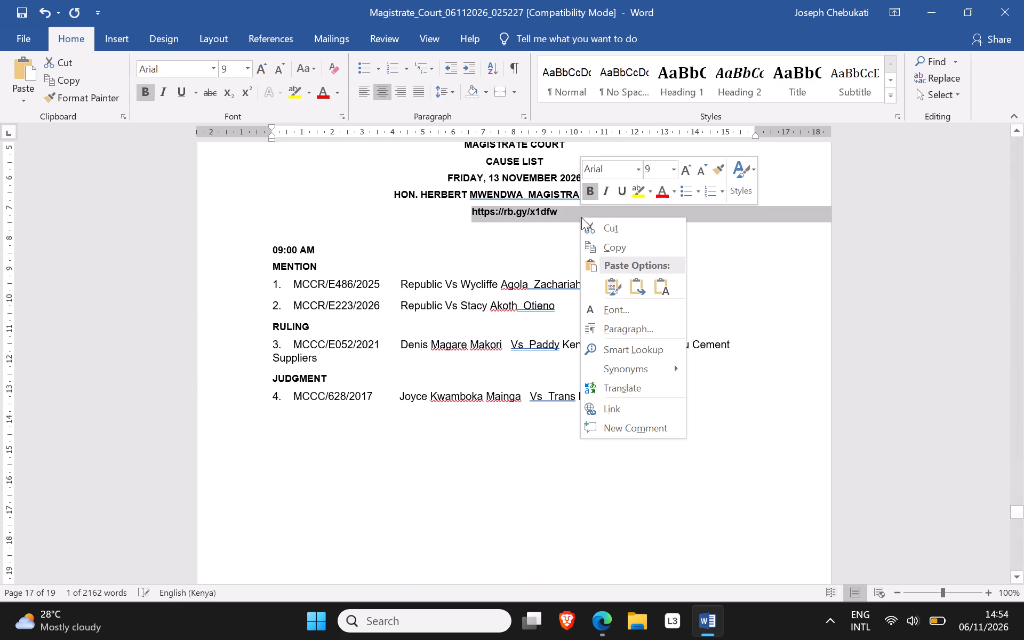
{"action": "left_click", "coordinate": [635, 414]}
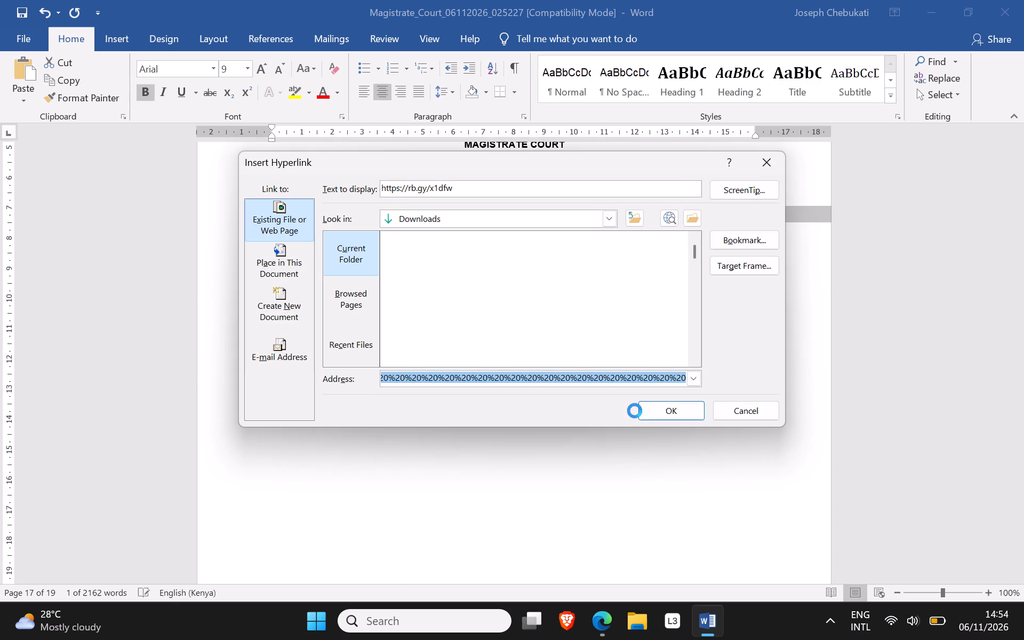
{"action": "left_click", "coordinate": [656, 411]}
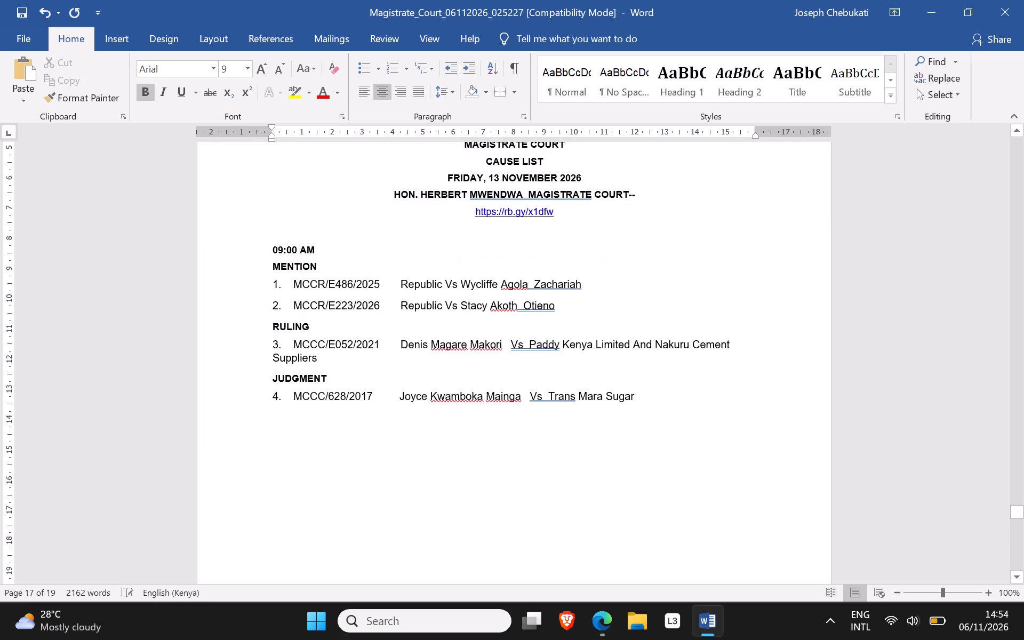
Remove the trailing blank pages after the Friday, 13 November 2026 cause list.
{"action": "scroll", "coordinate": [641, 395], "scroll_direction": "down", "scroll_amount": 16}
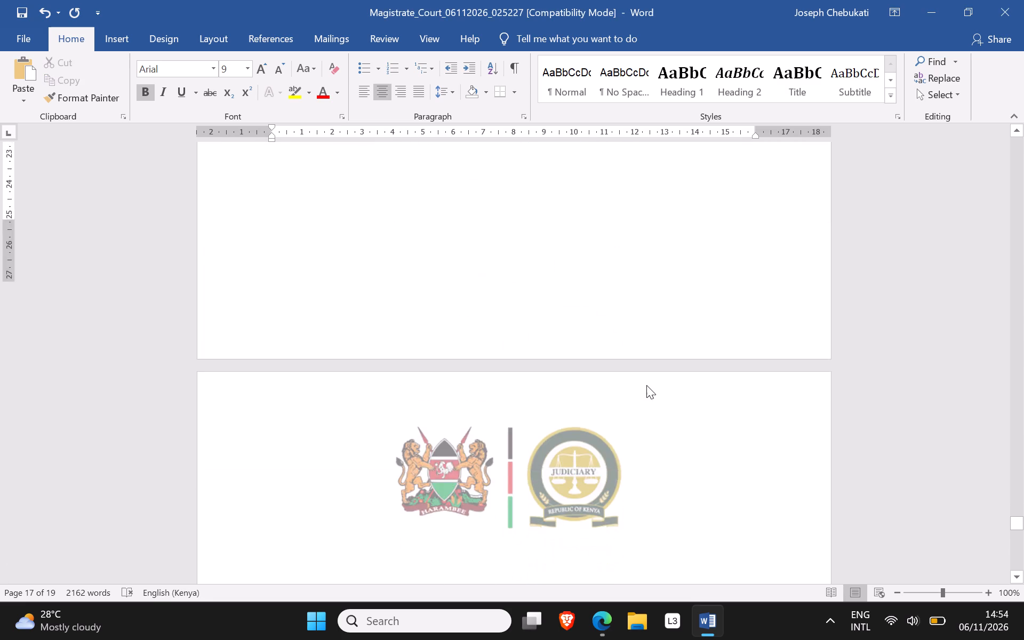
{"action": "scroll", "coordinate": [646, 385], "scroll_direction": "down", "scroll_amount": 5}
{"action": "left_click", "coordinate": [586, 358]}
{"action": "key", "text": "BackSpace"}
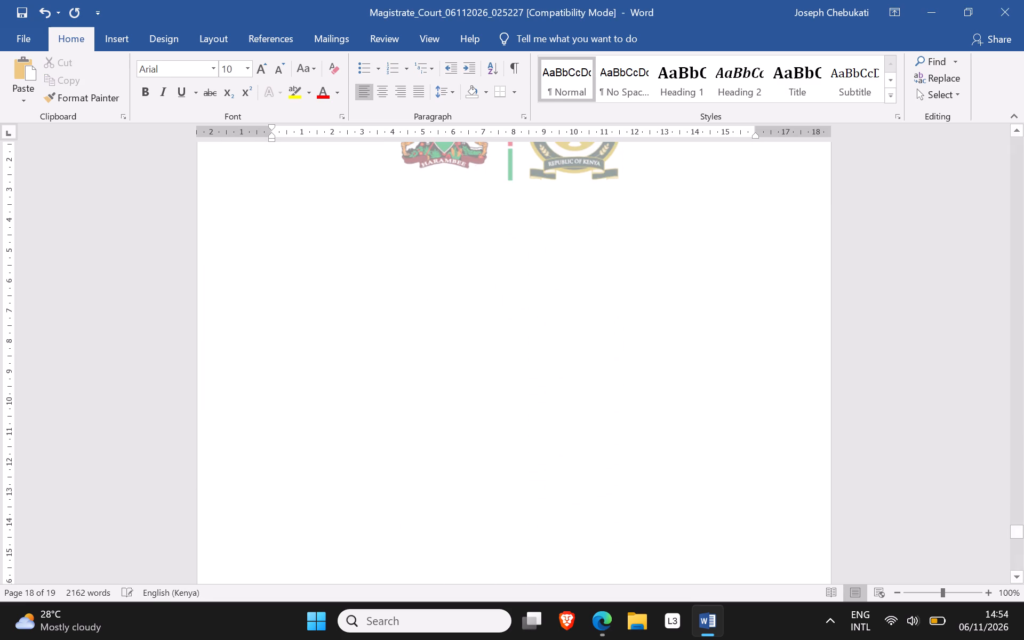
{"action": "left_click", "coordinate": [388, 224]}
{"action": "key", "text": "BackSpace"}
{"action": "scroll", "coordinate": [382, 240], "scroll_direction": "down", "scroll_amount": 2}
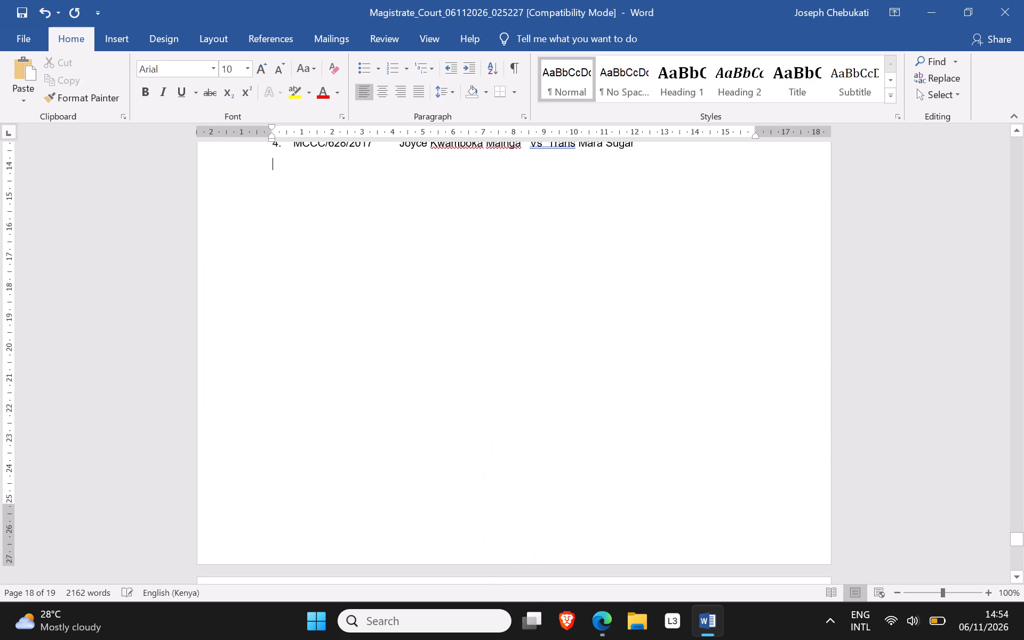
{"action": "scroll", "coordinate": [381, 245], "scroll_direction": "down", "scroll_amount": 9}
{"action": "left_click", "coordinate": [366, 301]}
{"action": "key", "text": "BackSpace"}
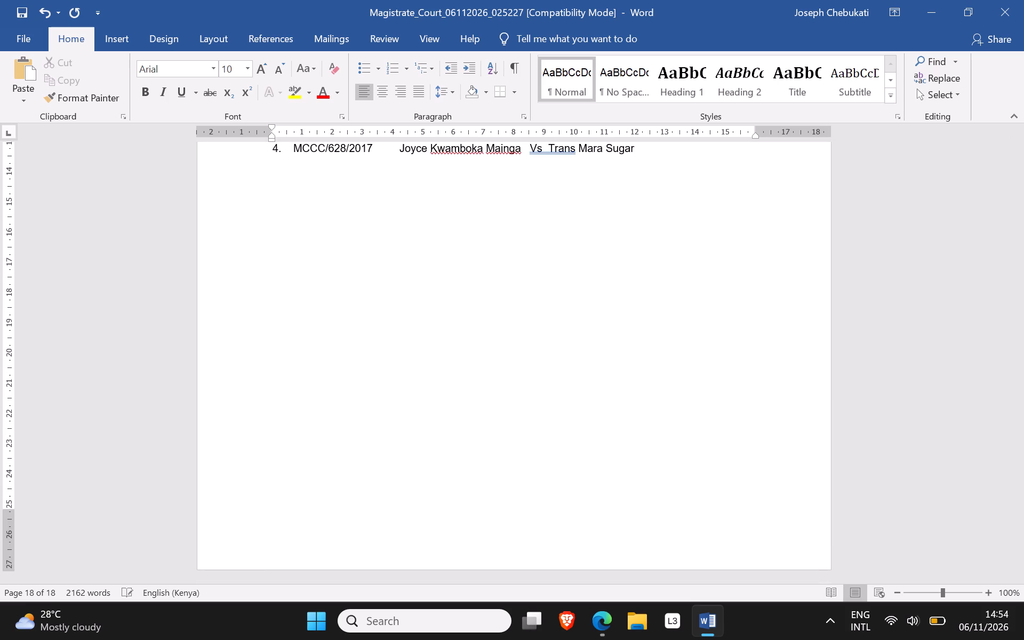
{"action": "scroll", "coordinate": [366, 301], "scroll_direction": "down", "scroll_amount": 1}
{"action": "scroll", "coordinate": [366, 301], "scroll_direction": "up", "scroll_amount": 20}
{"action": "scroll", "coordinate": [366, 301], "scroll_direction": "up", "scroll_amount": 6}
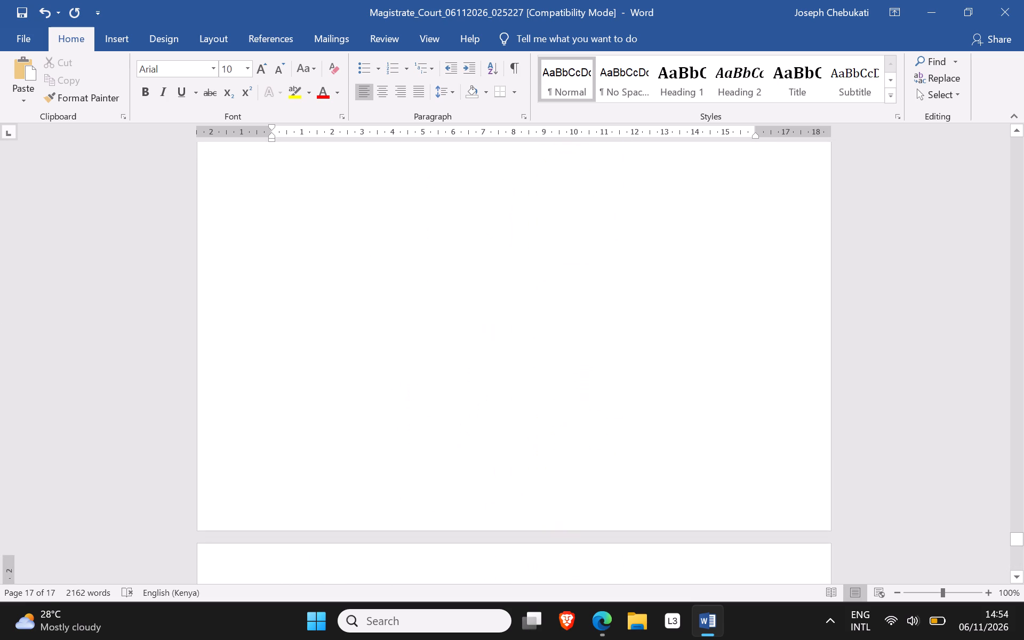
{"action": "scroll", "coordinate": [379, 290], "scroll_direction": "up", "scroll_amount": 12}
{"action": "scroll", "coordinate": [384, 291], "scroll_direction": "down", "scroll_amount": 4}
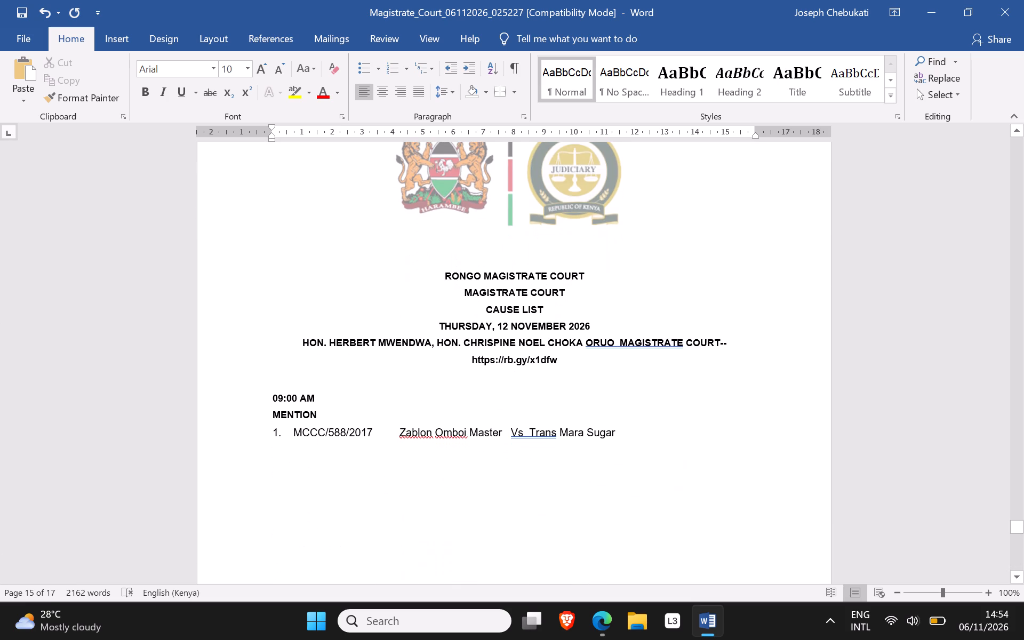
{"action": "left_click_drag", "start_coordinate": [684, 441], "coordinate": [339, 430]}
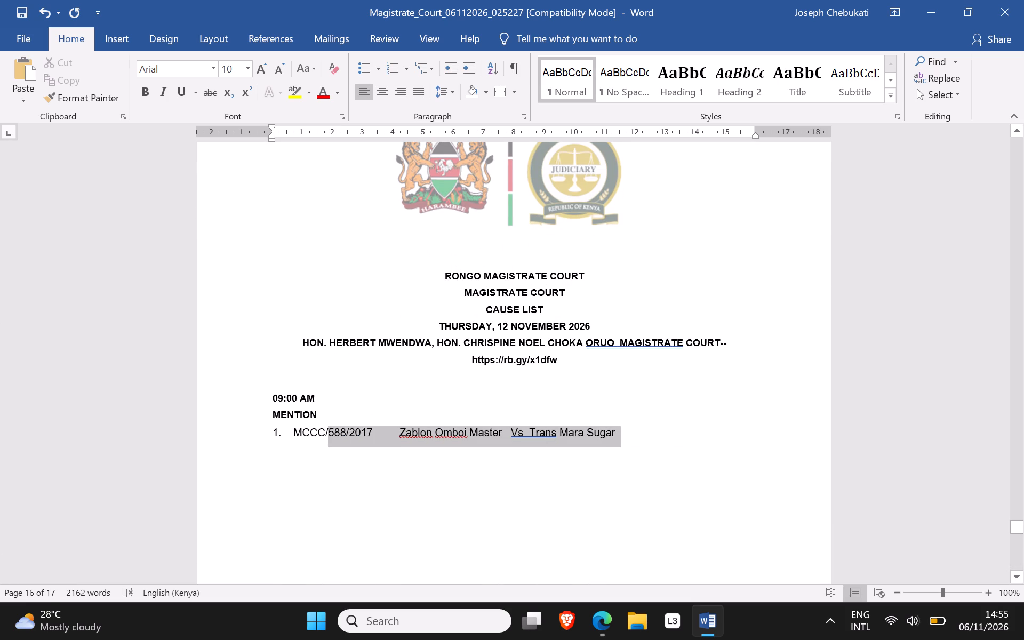
{"action": "left_click_drag", "start_coordinate": [339, 430], "coordinate": [293, 445]}
{"action": "key", "text": "ctrl+x"}
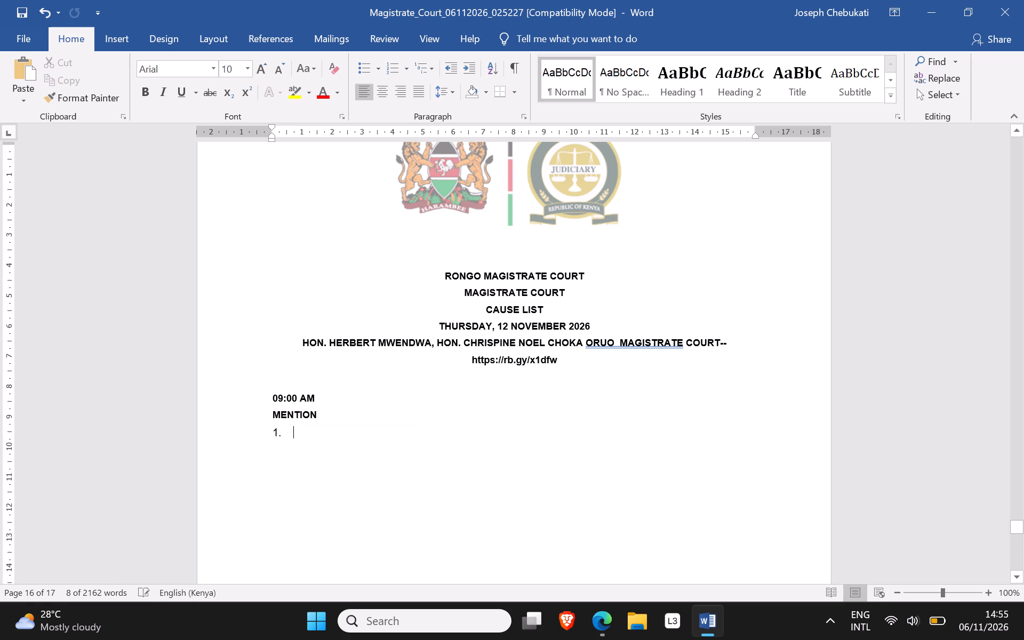
Delete the leftover item number, the MENTION subheading and the 09:00 AM line below the two-magistrate Thursday heading.
{"action": "key", "text": "BackSpace"}
{"action": "key", "text": "BackSpace"}
{"action": "key", "text": "BackSpace"}
{"action": "key", "text": "BackSpace"}
{"action": "key", "text": "BackSpace"}
{"action": "key", "text": "BackSpace"}
{"action": "key", "text": "BackSpace"}
{"action": "key", "text": "BackSpace"}
{"action": "key", "text": "BackSpace"}
{"action": "key", "text": "BackSpace"}
{"action": "key", "text": "BackSpace"}
{"action": "key", "text": "BackSpace"}
{"action": "key", "text": "BackSpace"}
{"action": "key", "text": "BackSpace"}
{"action": "key", "text": "BackSpace"}
{"action": "key", "text": "BackSpace"}
{"action": "key", "text": "BackSpace"}
{"action": "key", "text": "BackSpace"}
{"action": "key", "text": "BackSpace"}
{"action": "key", "text": "BackSpace"}
{"action": "key", "text": "BackSpace"}
{"action": "key", "text": "BackSpace"}
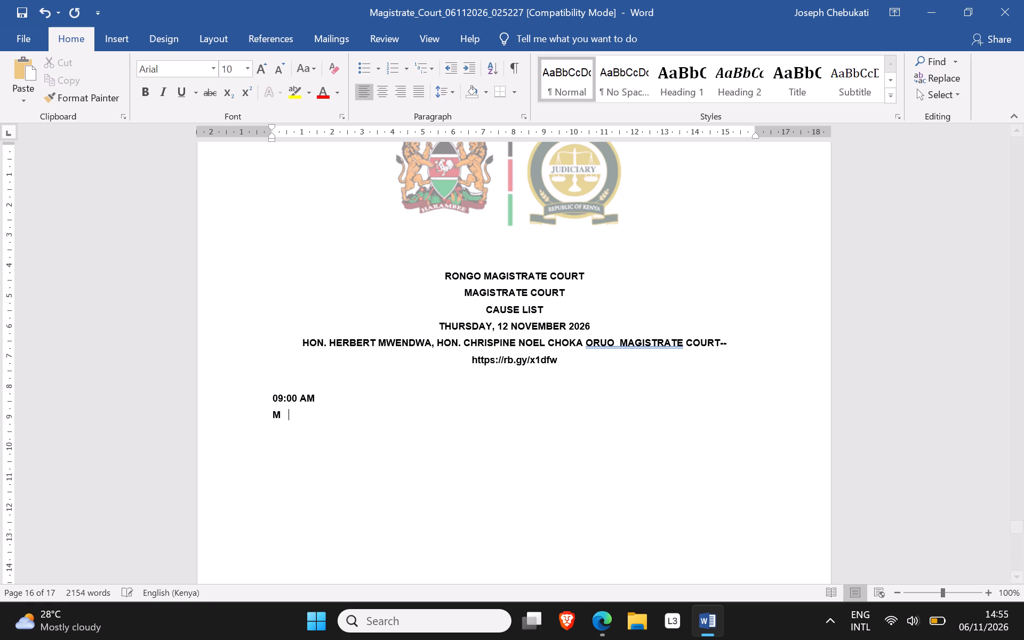
{"action": "key", "text": "BackSpace"}
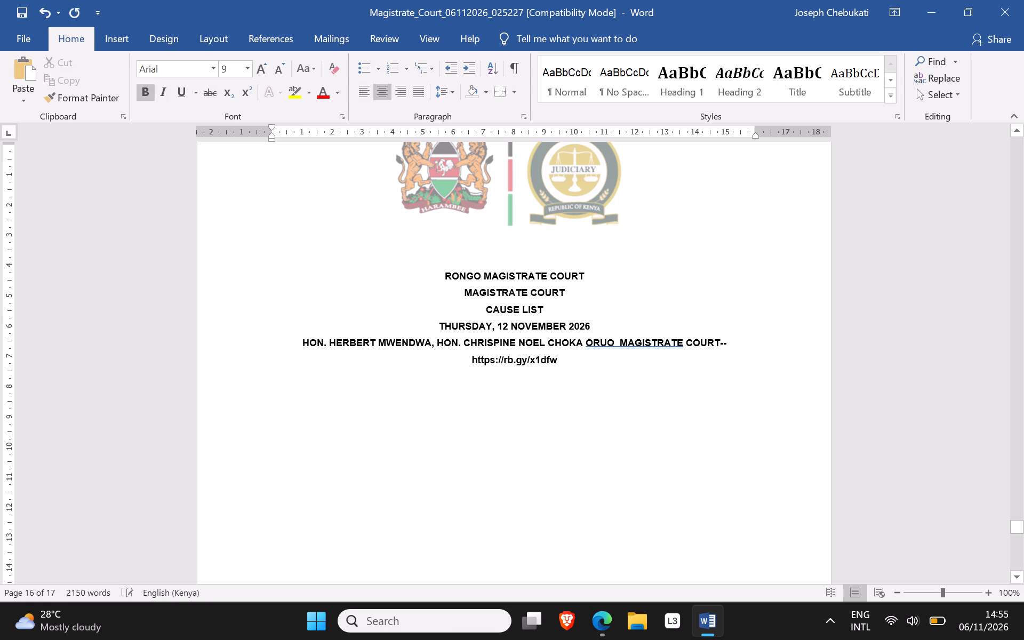
Delete x1dfw from the web address in the two-magistrate heading for Thursday, 12 November 2026.
{"action": "double_click", "coordinate": [576, 352]}
{"action": "left_click", "coordinate": [564, 367]}
{"action": "left_click", "coordinate": [564, 367]}
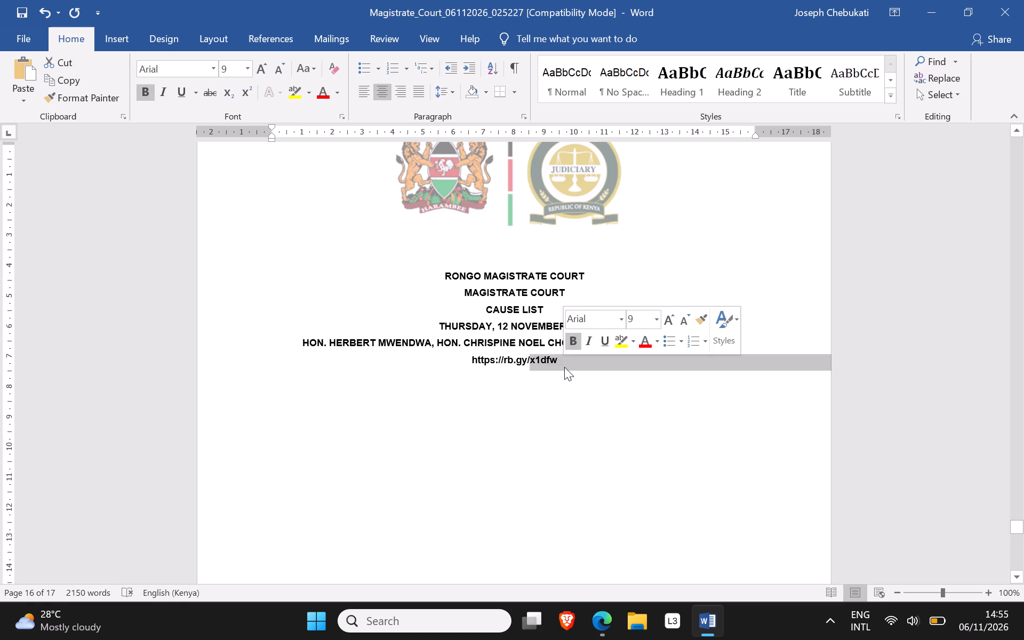
{"action": "scroll", "coordinate": [564, 367], "scroll_direction": "up", "scroll_amount": 5}
{"action": "scroll", "coordinate": [398, 351], "scroll_direction": "up", "scroll_amount": 20}
{"action": "scroll", "coordinate": [398, 351], "scroll_direction": "up", "scroll_amount": 1}
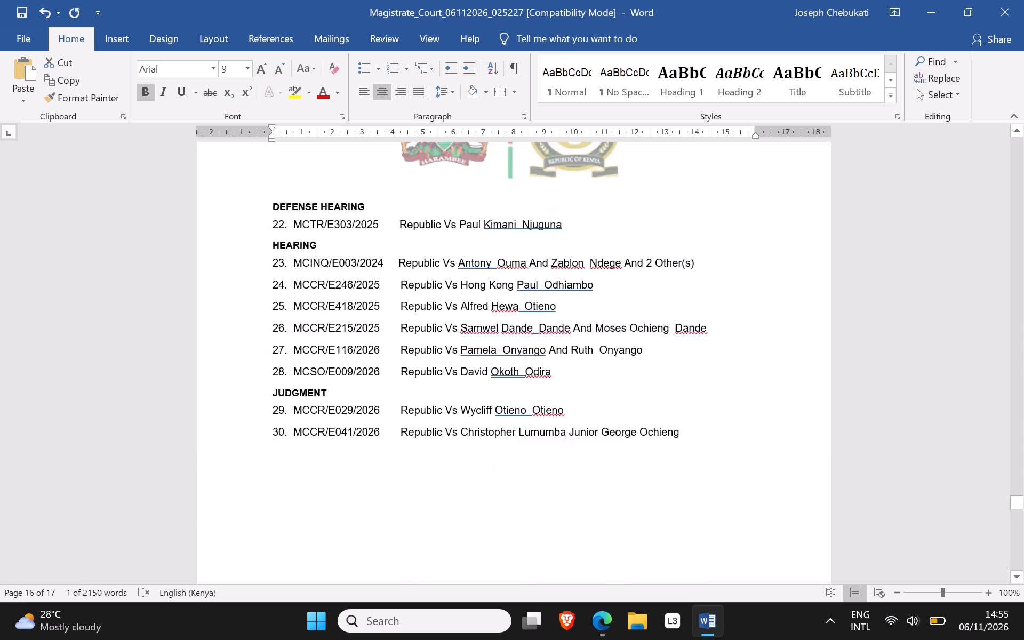
{"action": "scroll", "coordinate": [400, 354], "scroll_direction": "up", "scroll_amount": 20}
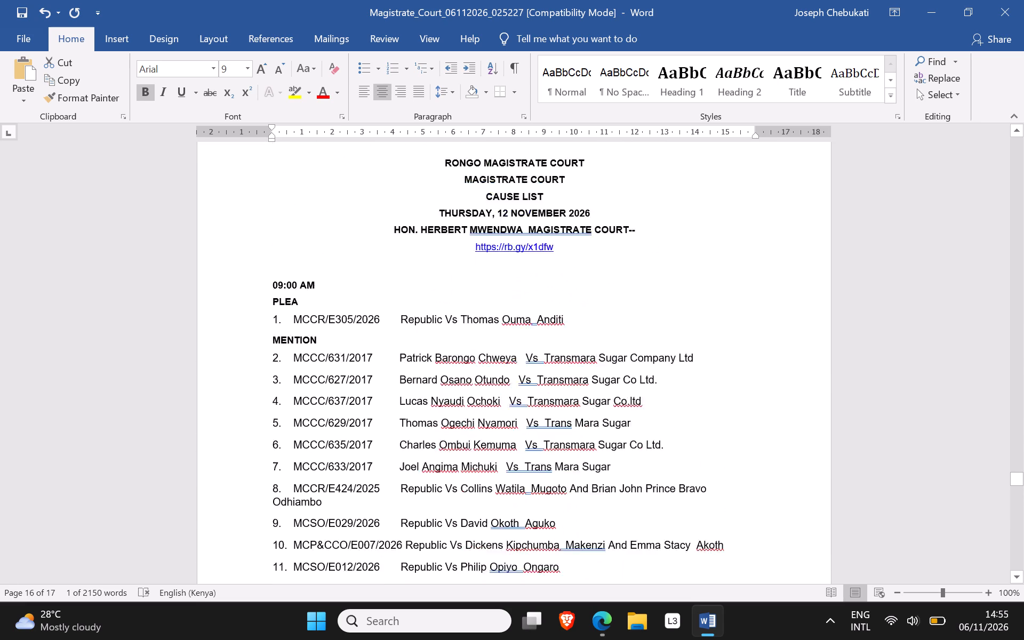
{"action": "scroll", "coordinate": [411, 356], "scroll_direction": "up", "scroll_amount": 20}
{"action": "key", "text": "BackSpace"}
Review the single-magistrate cause list for Thursday, 12 November 2026, from its heading through the JUDGMENT entries.
{"action": "scroll", "coordinate": [417, 360], "scroll_direction": "up", "scroll_amount": 14}
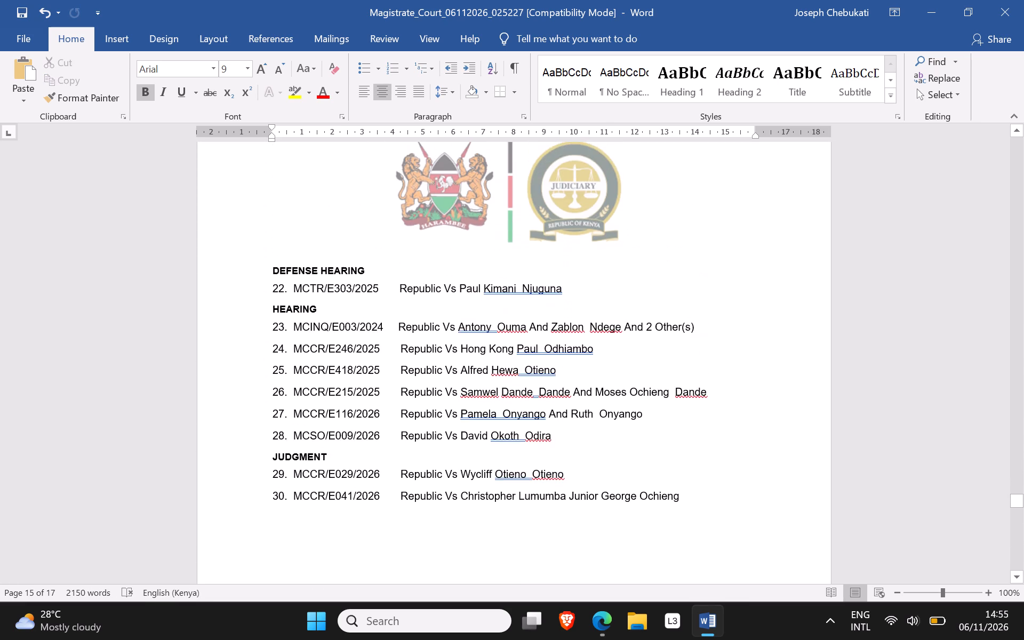
{"action": "scroll", "coordinate": [417, 359], "scroll_direction": "up", "scroll_amount": 20}
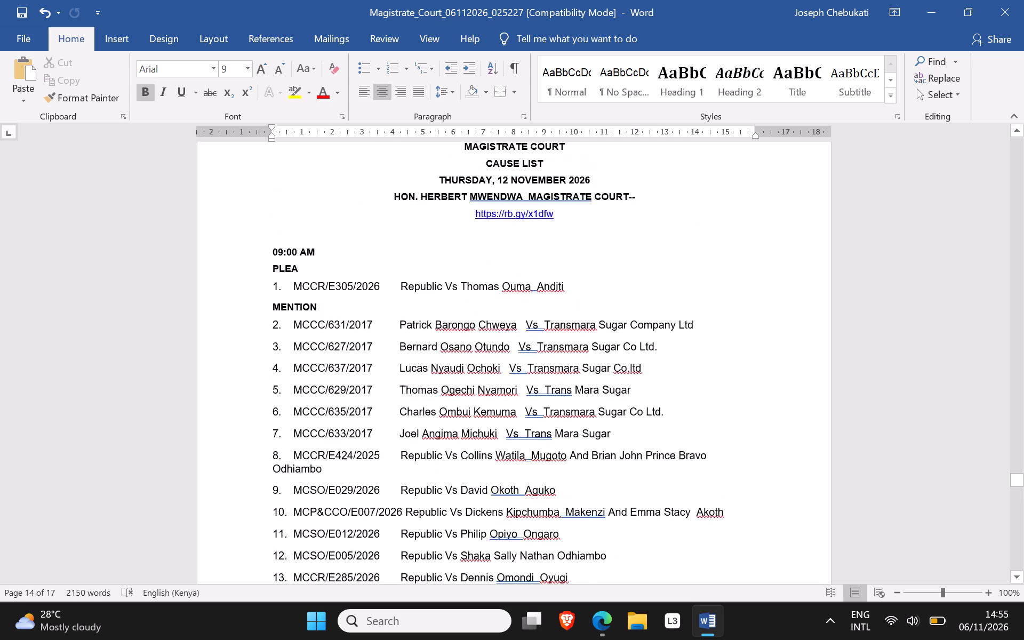
{"action": "scroll", "coordinate": [419, 358], "scroll_direction": "up", "scroll_amount": 2}
{"action": "scroll", "coordinate": [419, 358], "scroll_direction": "down", "scroll_amount": 8}
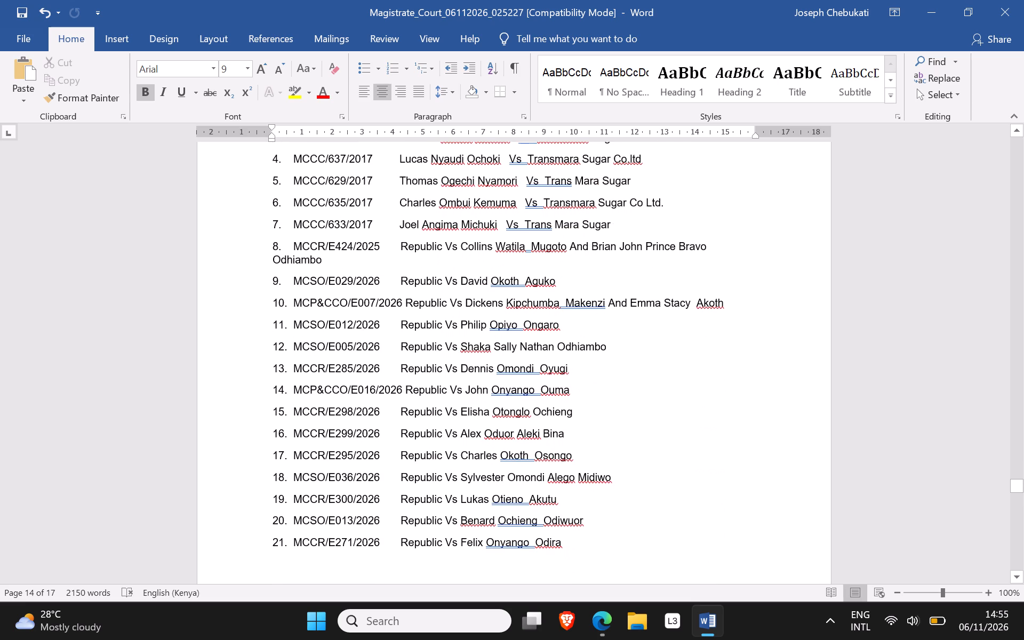
{"action": "scroll", "coordinate": [677, 504], "scroll_direction": "down", "scroll_amount": 19}
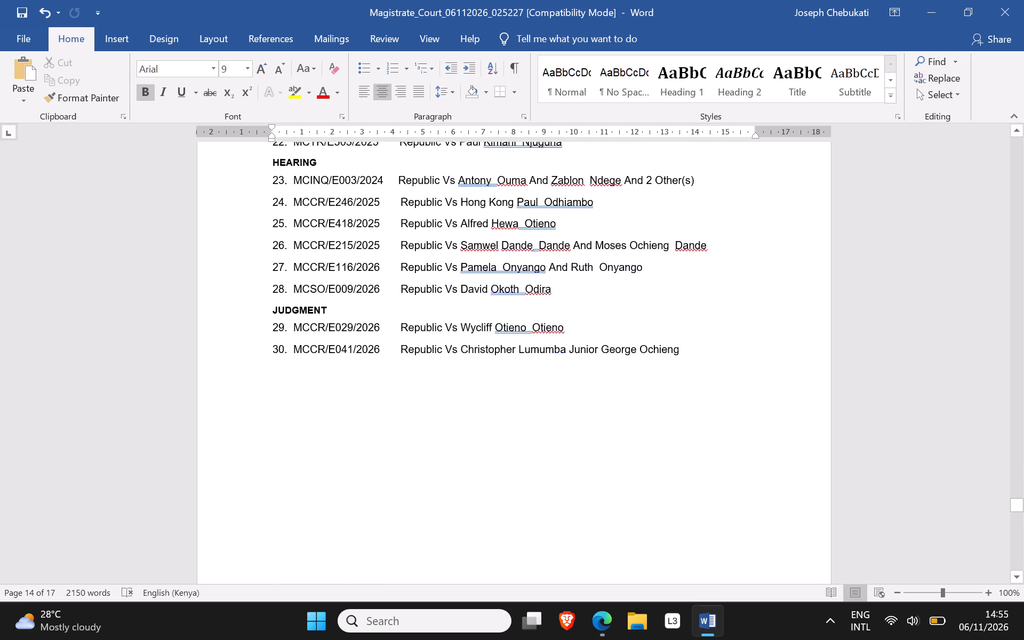
{"action": "scroll", "coordinate": [671, 481], "scroll_direction": "down", "scroll_amount": 18}
{"action": "double_click", "coordinate": [507, 369]}
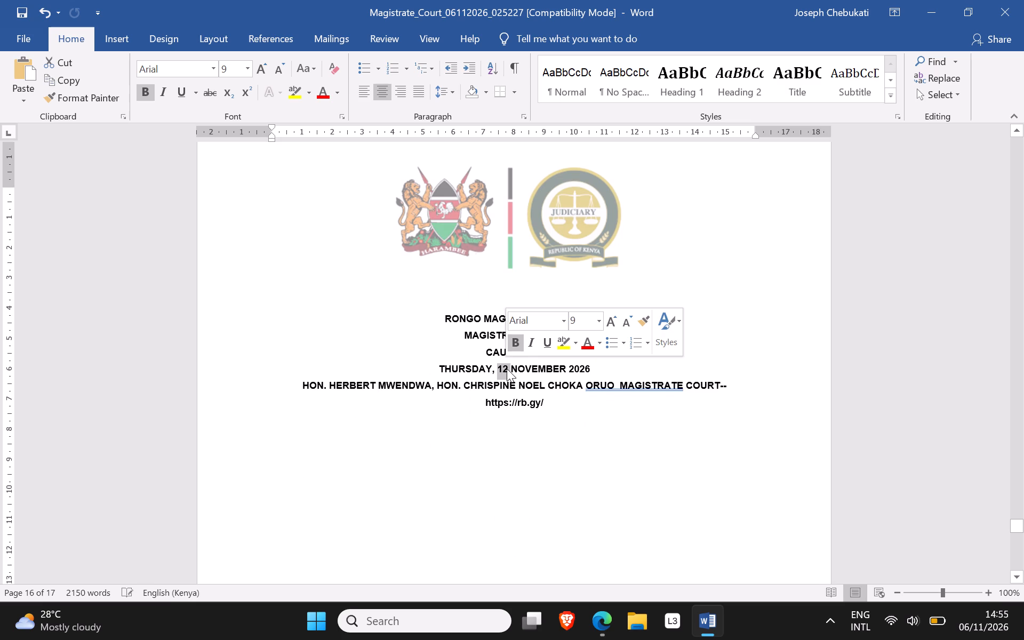
{"action": "scroll", "coordinate": [427, 345], "scroll_direction": "up", "scroll_amount": 13}
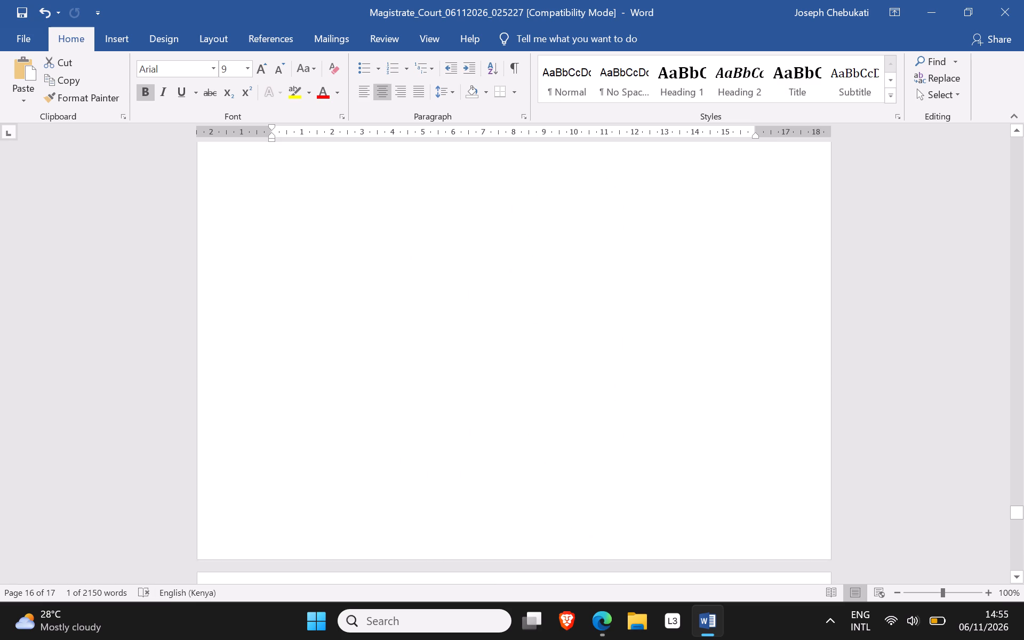
{"action": "scroll", "coordinate": [430, 364], "scroll_direction": "up", "scroll_amount": 6}
{"action": "left_click", "coordinate": [401, 405]}
{"action": "key", "text": "Delete"}
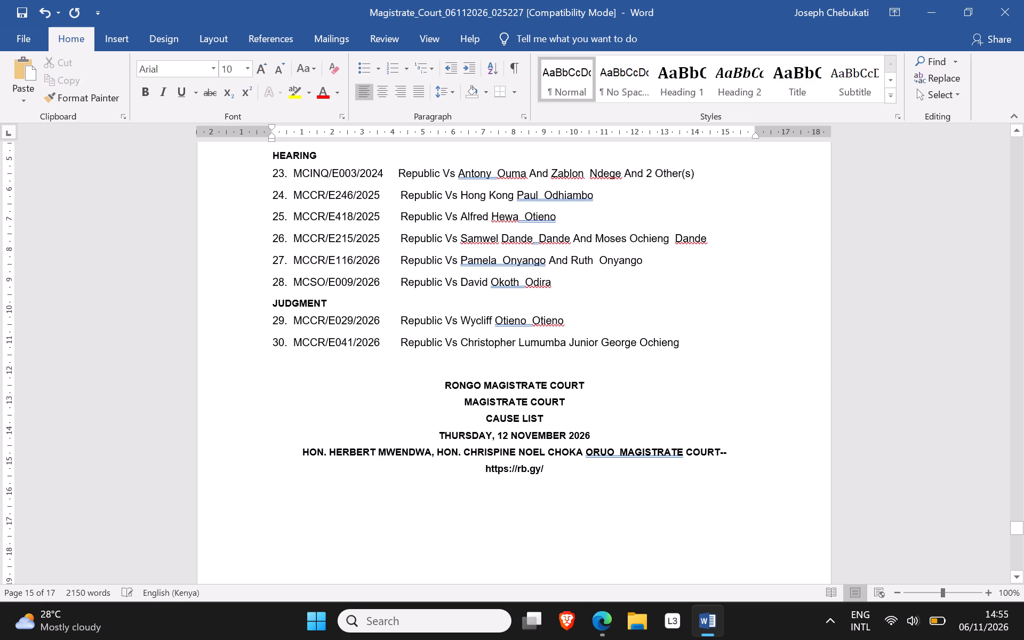
{"action": "key", "text": "Delete"}
{"action": "key", "text": "Delete"}
{"action": "key", "text": "Delete"}
{"action": "key", "text": "Delete"}
{"action": "key", "text": "Delete"}
{"action": "key", "text": "Delete"}
{"action": "key", "text": "Delete"}
{"action": "key", "text": "Delete"}
{"action": "key", "text": "Delete"}
{"action": "key", "text": "Delete"}
{"action": "key", "text": "Delete"}
{"action": "key", "text": "Delete"}
{"action": "key", "text": "Delete"}
{"action": "key", "text": "Delete"}
{"action": "key", "text": "Delete"}
{"action": "key", "text": "Delete"}
{"action": "key", "text": "Delete"}
{"action": "key", "text": "Delete"}
{"action": "key", "text": "Delete"}
{"action": "key", "text": "Delete"}
{"action": "key", "text": "Delete"}
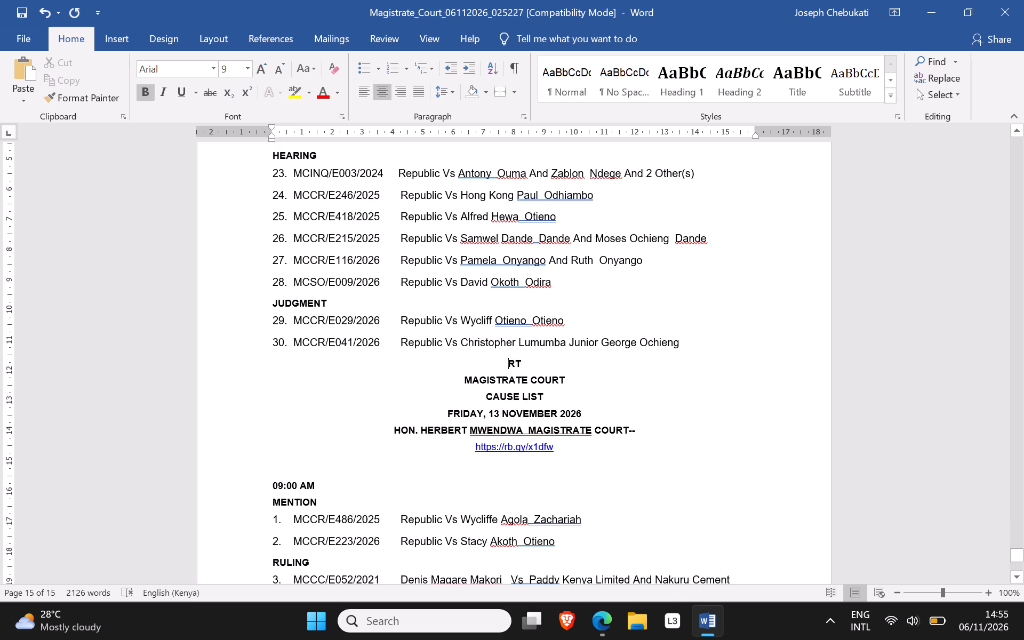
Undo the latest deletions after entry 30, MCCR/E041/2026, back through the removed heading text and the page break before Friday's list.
{"action": "key", "text": "ctrl+z"}
{"action": "key", "text": "ctrl+z"}
{"action": "key", "text": "ctrl+z"}
{"action": "key", "text": "ctrl+z"}
{"action": "key", "text": "ctrl+z"}
{"action": "key", "text": "ctrl+z"}
{"action": "key", "text": "ctrl+z"}
{"action": "key", "text": "ctrl+z"}
{"action": "key", "text": "ctrl+z"}
{"action": "key", "text": "ctrl+z"}
{"action": "key", "text": "ctrl+z"}
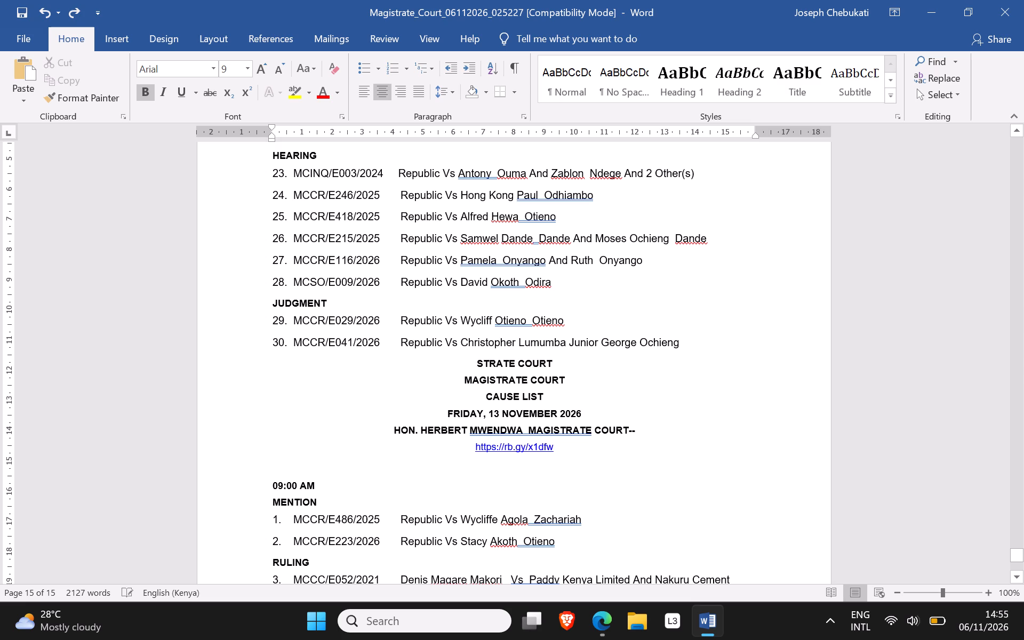
{"action": "key", "text": "ctrl+z"}
{"action": "key", "text": "ctrl+z"}
{"action": "key", "text": "ctrl+z"}
{"action": "key", "text": "ctrl+z"}
{"action": "key", "text": "ctrl+z"}
{"action": "key", "text": "ctrl+z"}
{"action": "key", "text": "ctrl+z"}
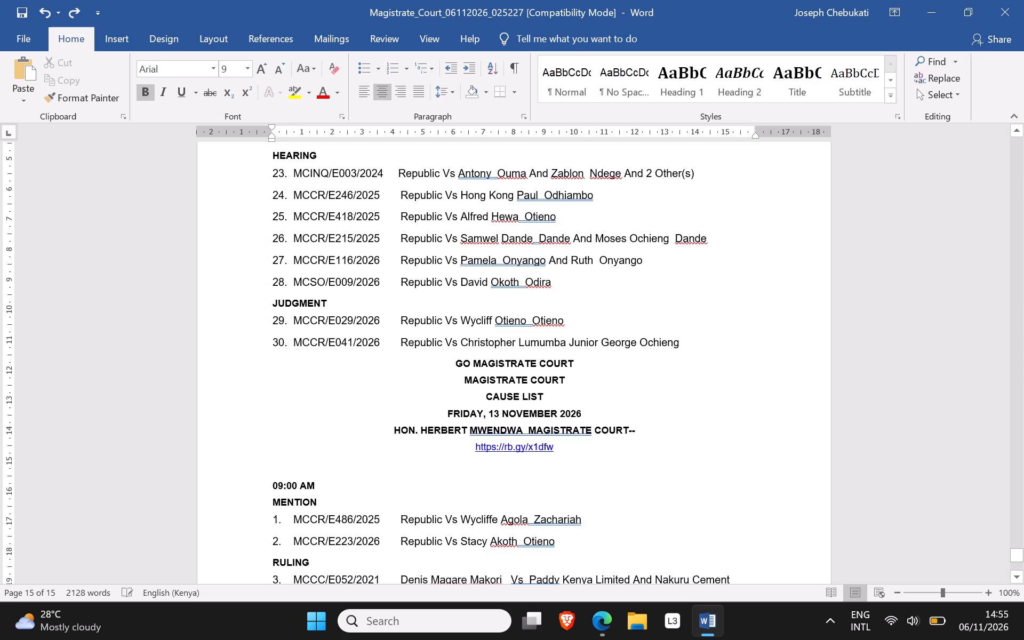
{"action": "key", "text": "ctrl+z"}
{"action": "key", "text": "ctrl+z"}
{"action": "key", "text": "ctrl+z"}
{"action": "key", "text": "ctrl+z"}
{"action": "scroll", "coordinate": [412, 404], "scroll_direction": "down", "scroll_amount": 3}
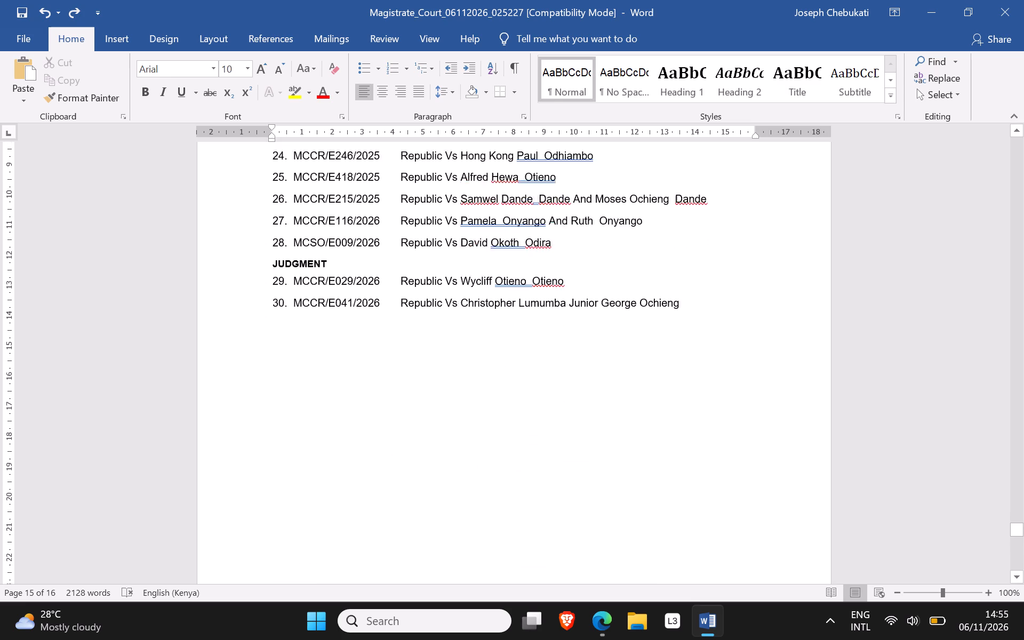
{"action": "scroll", "coordinate": [413, 404], "scroll_direction": "down", "scroll_amount": 20}
{"action": "scroll", "coordinate": [413, 404], "scroll_direction": "down", "scroll_amount": 20}
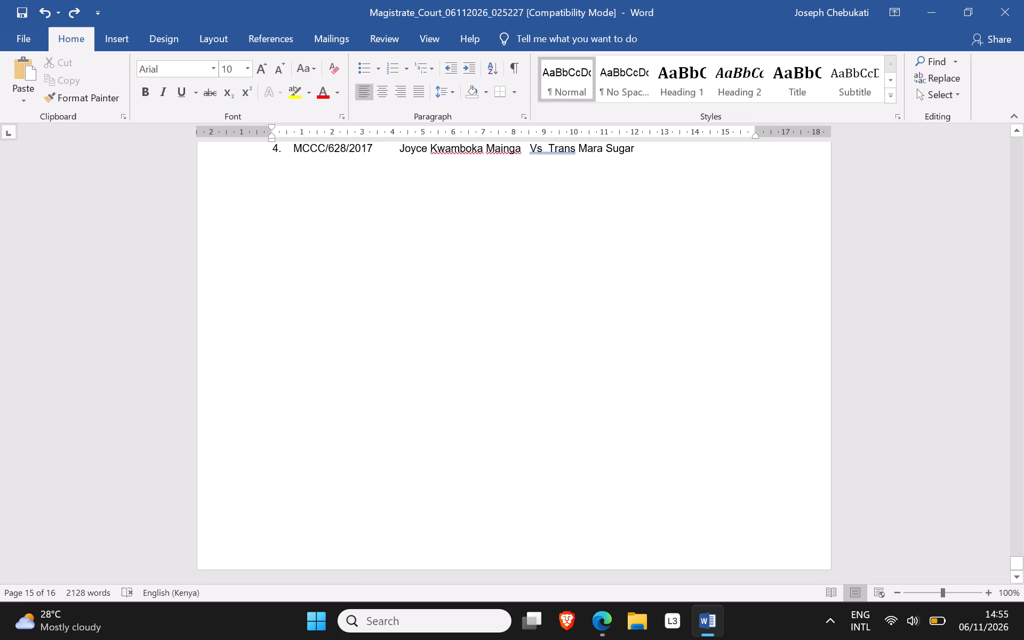
{"action": "scroll", "coordinate": [425, 393], "scroll_direction": "down", "scroll_amount": 2}
Start saving a copy of the cause list in the CAUSELIST folder under Documents.
{"action": "left_click", "coordinate": [41, 36]}
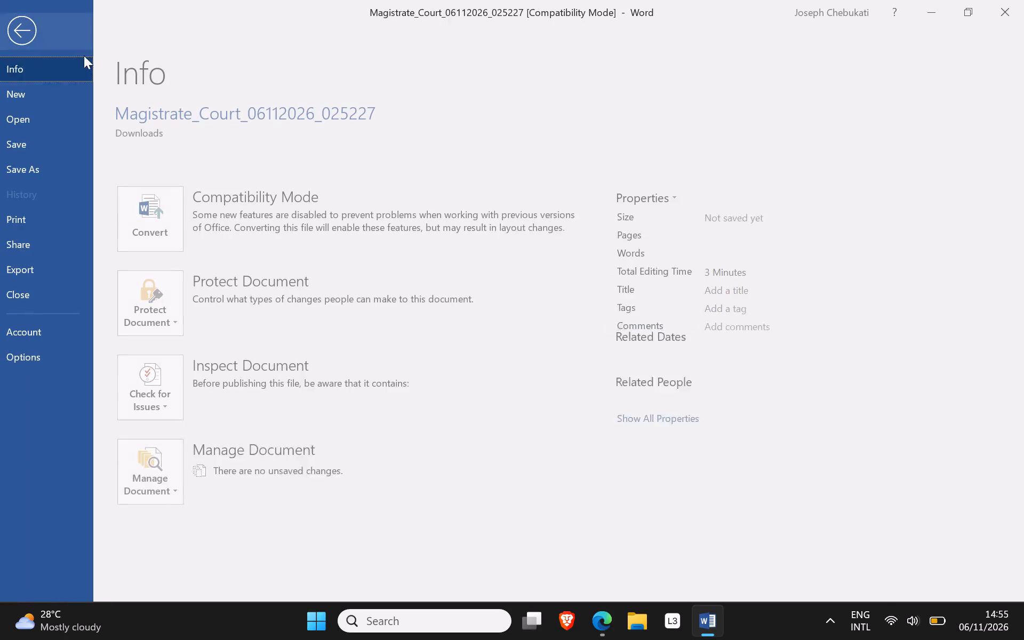
{"action": "left_click", "coordinate": [24, 170]}
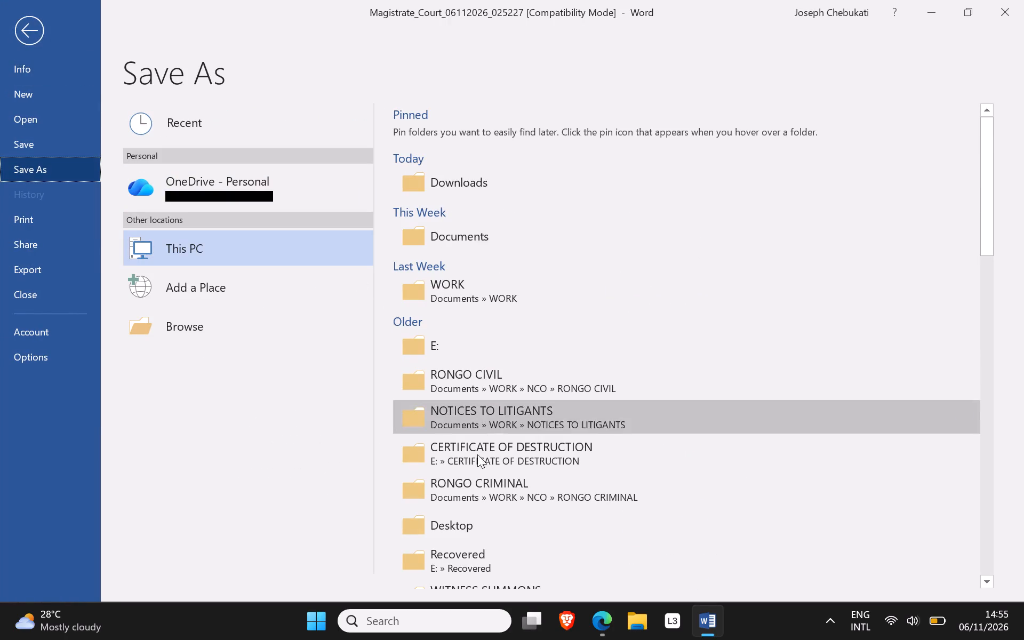
{"action": "left_click", "coordinate": [459, 239]}
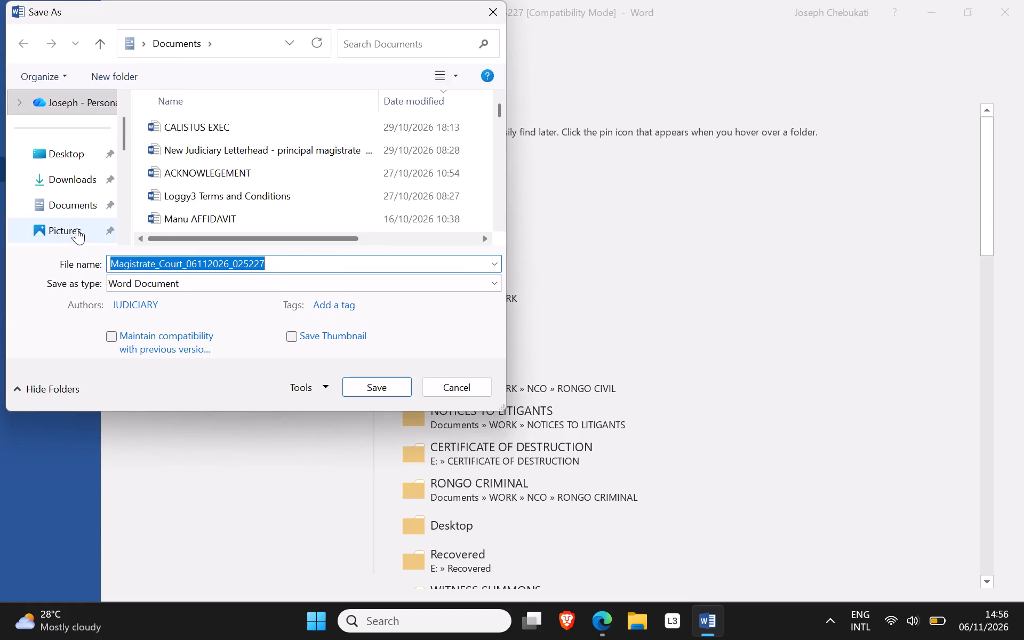
{"action": "scroll", "coordinate": [79, 221], "scroll_direction": "down", "scroll_amount": 6}
{"action": "scroll", "coordinate": [65, 146], "scroll_direction": "up", "scroll_amount": 2}
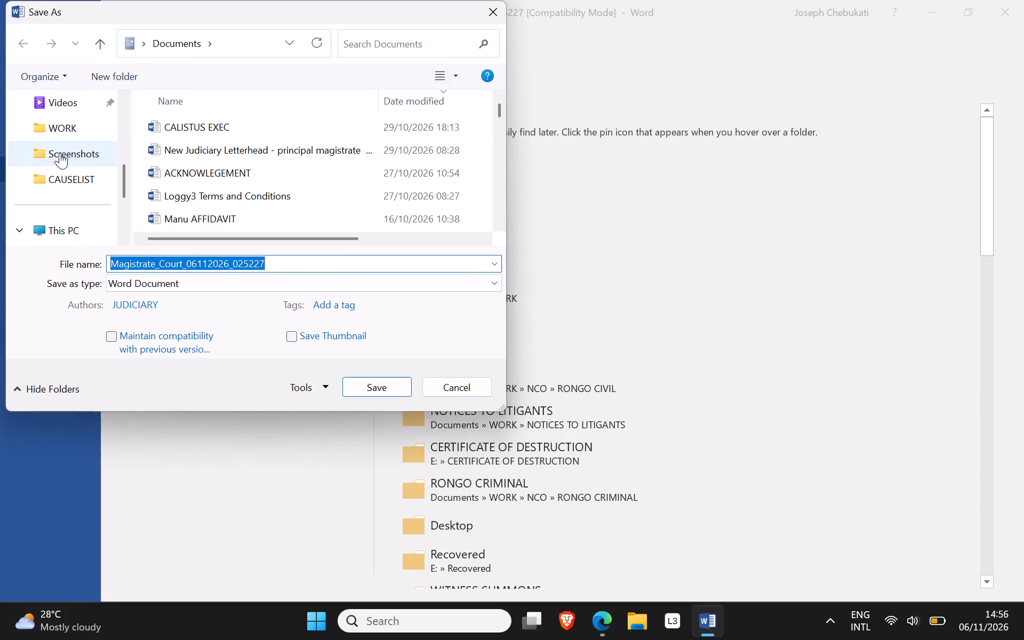
{"action": "left_click", "coordinate": [65, 173]}
Name the copy CAUSELIST 09-11-2026 TO 13-10-2026 and save it as a PDF.
{"action": "left_click", "coordinate": [295, 262]}
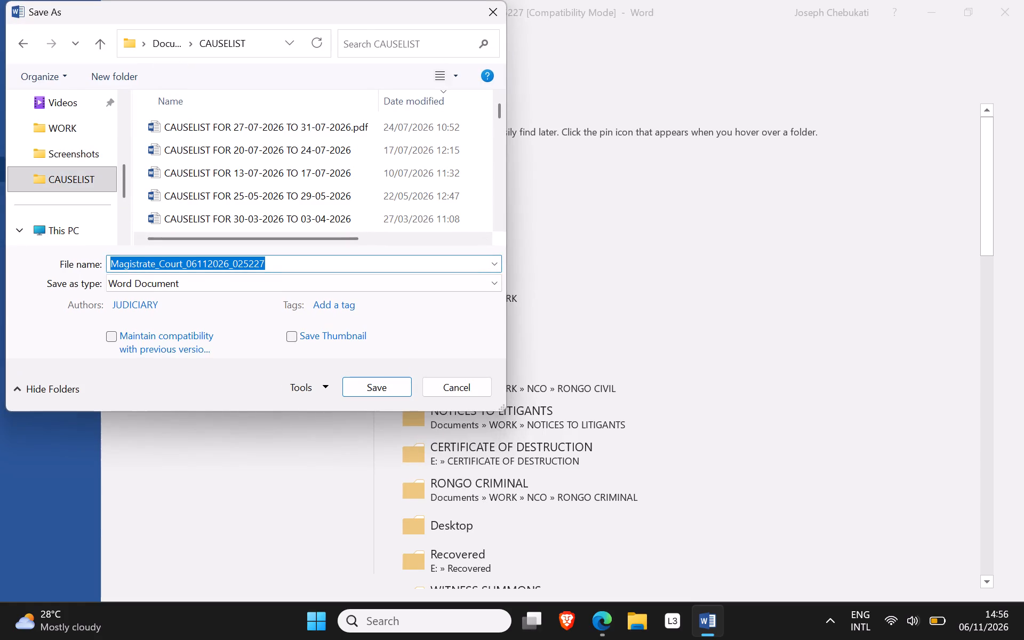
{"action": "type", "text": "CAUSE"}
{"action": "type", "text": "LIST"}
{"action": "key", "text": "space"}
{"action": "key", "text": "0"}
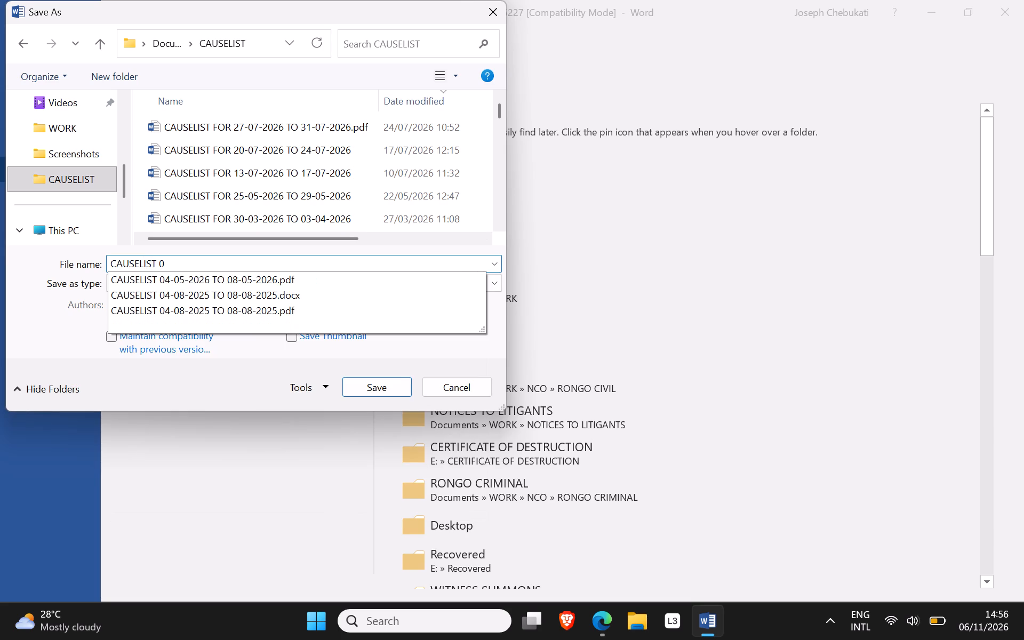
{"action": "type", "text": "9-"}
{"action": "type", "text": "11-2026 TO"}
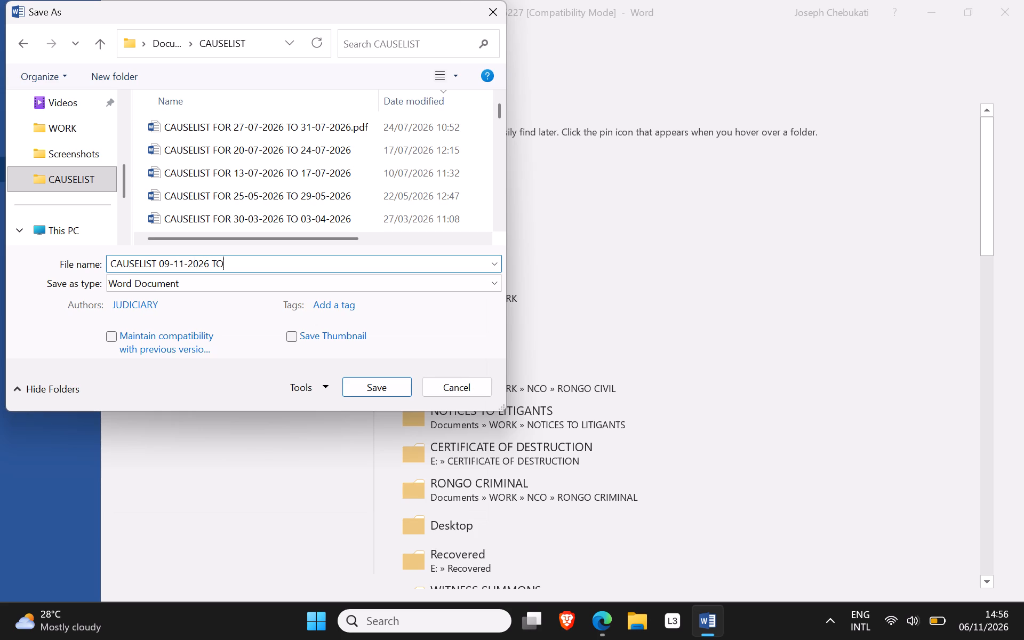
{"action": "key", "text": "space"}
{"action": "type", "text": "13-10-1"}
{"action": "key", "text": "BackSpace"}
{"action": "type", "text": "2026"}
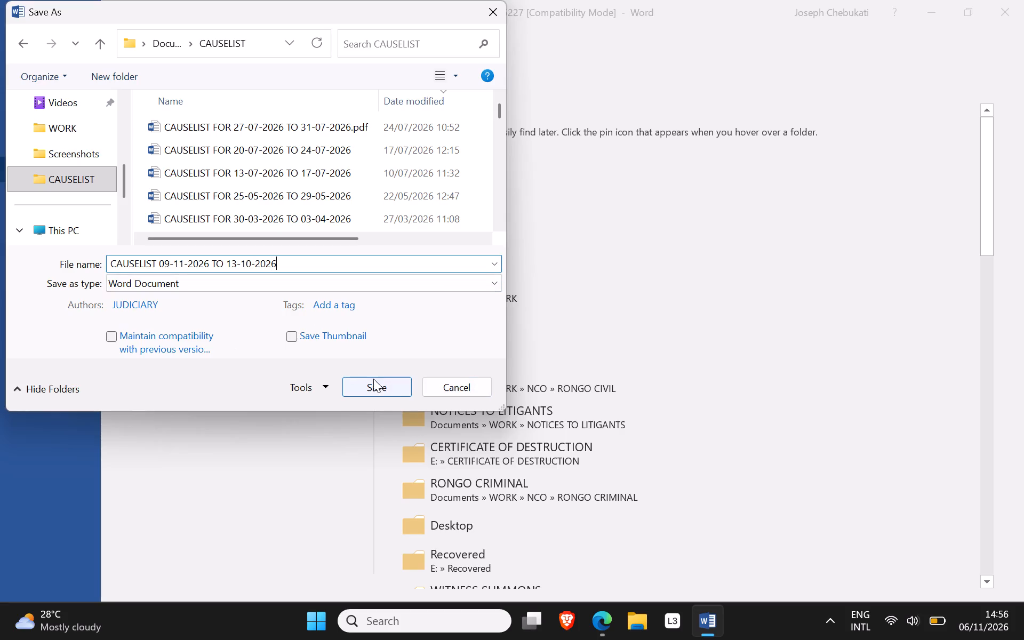
{"action": "left_click", "coordinate": [260, 283]}
{"action": "left_click", "coordinate": [227, 374]}
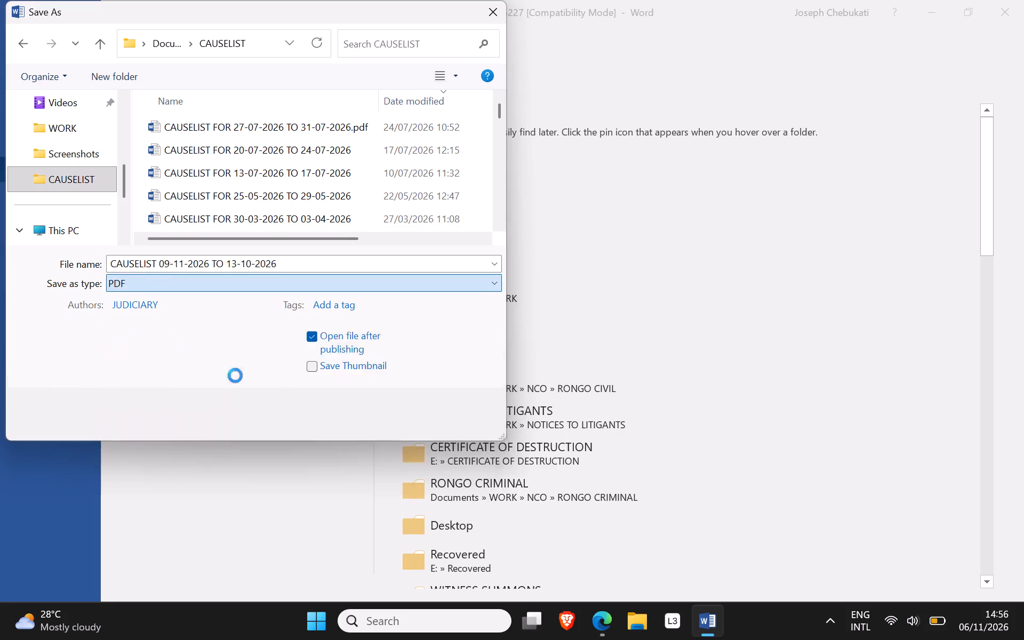
{"action": "left_click", "coordinate": [356, 417]}
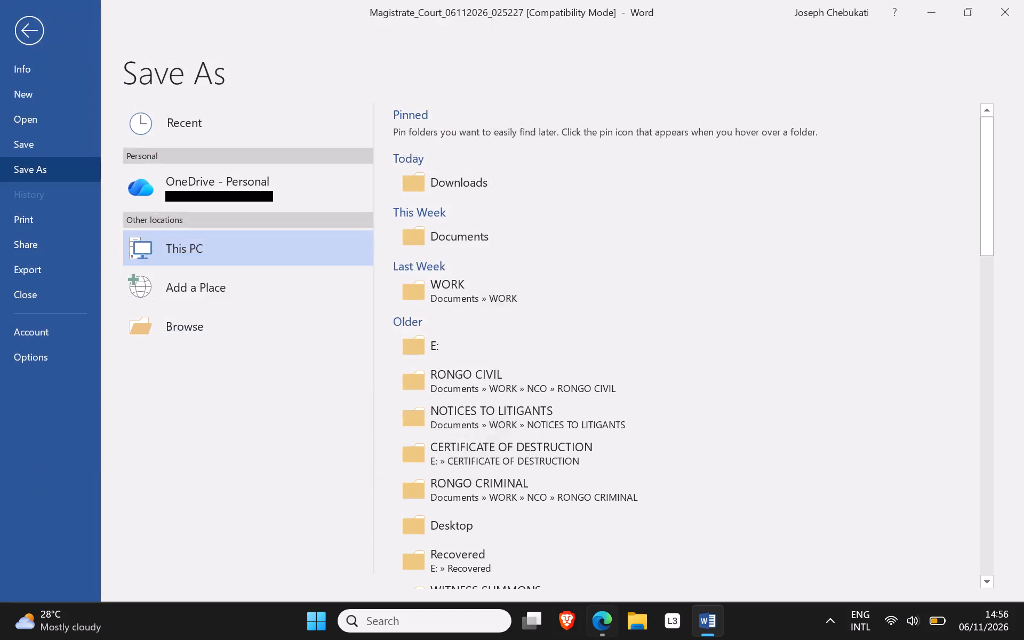
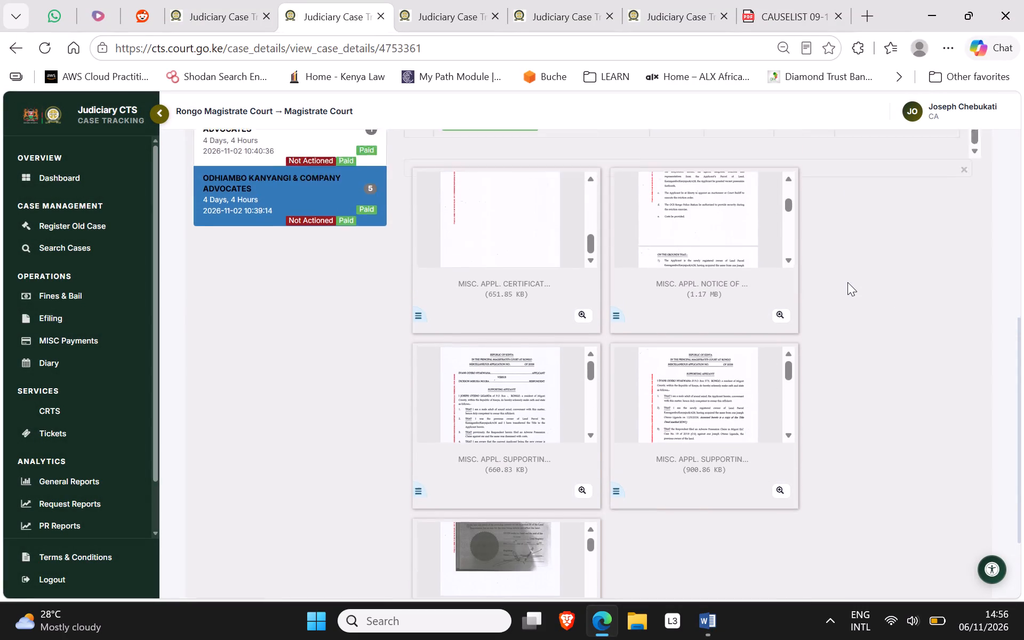
{"action": "scroll", "coordinate": [847, 282], "scroll_direction": "up", "scroll_amount": 6}
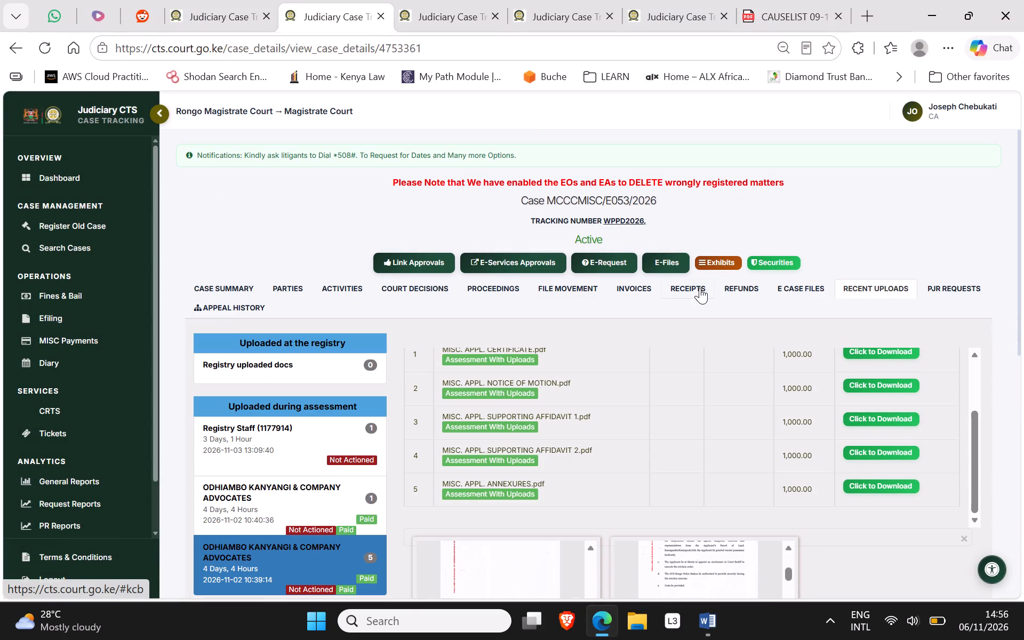
{"action": "left_click", "coordinate": [700, 287]}
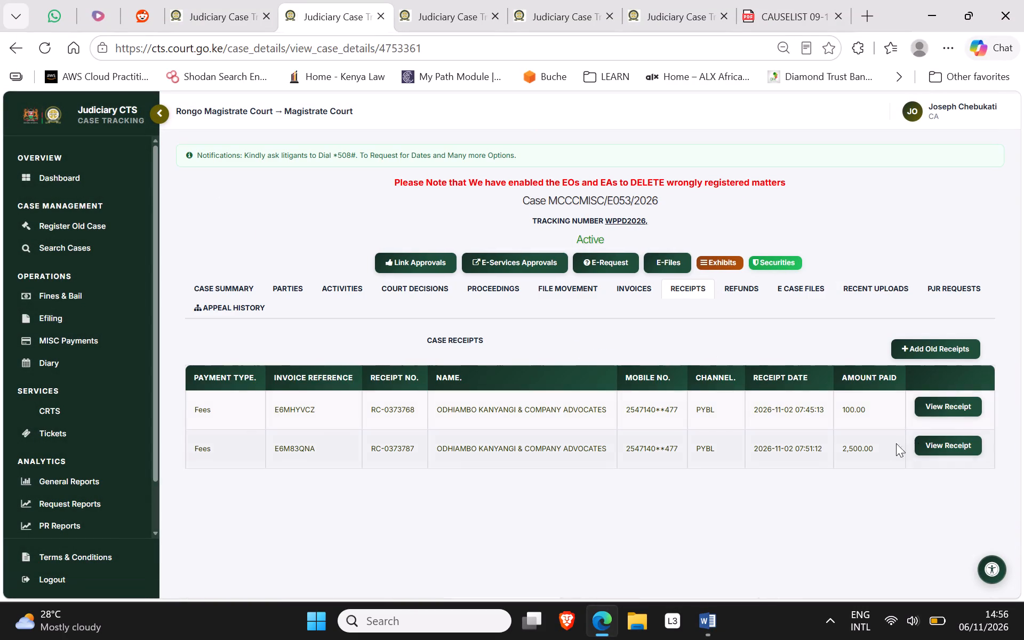
{"action": "left_click", "coordinate": [932, 450]}
{"action": "scroll", "coordinate": [362, 549], "scroll_direction": "down", "scroll_amount": 5}
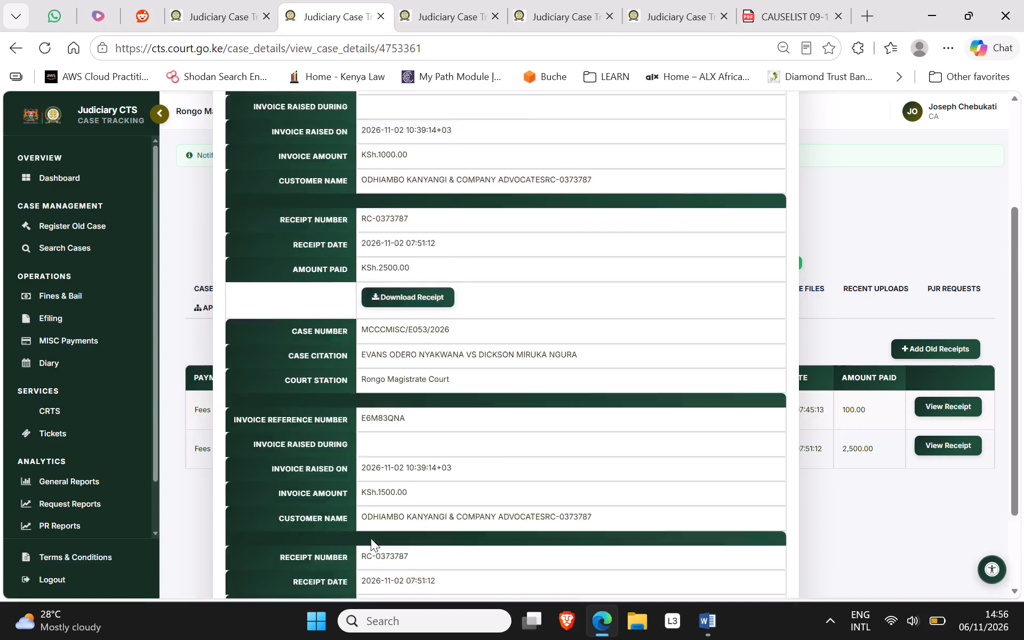
{"action": "left_click", "coordinate": [411, 187]}
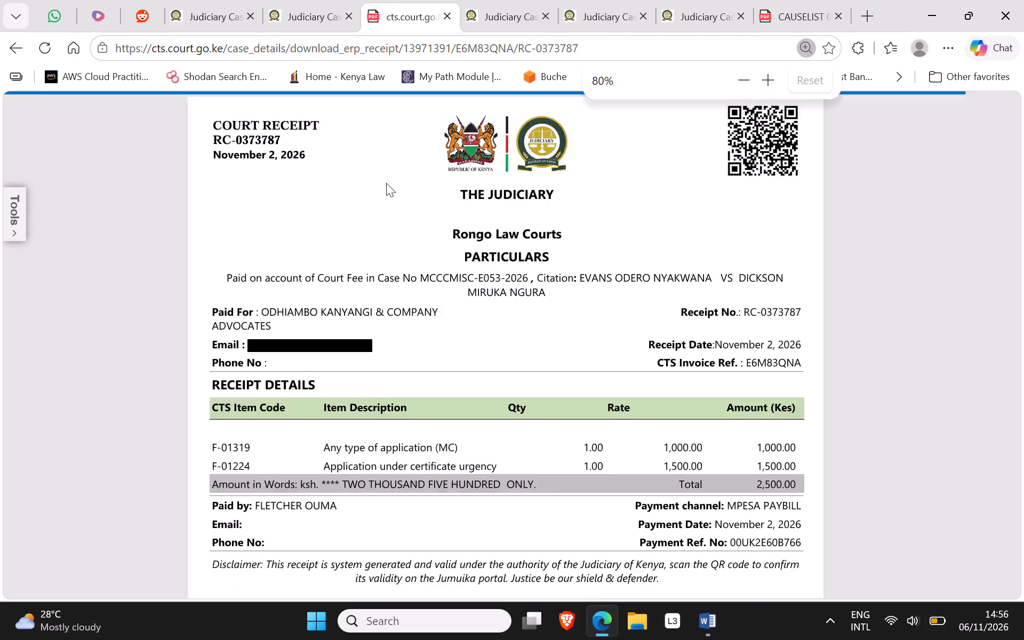
{"action": "left_click", "coordinate": [914, 104]}
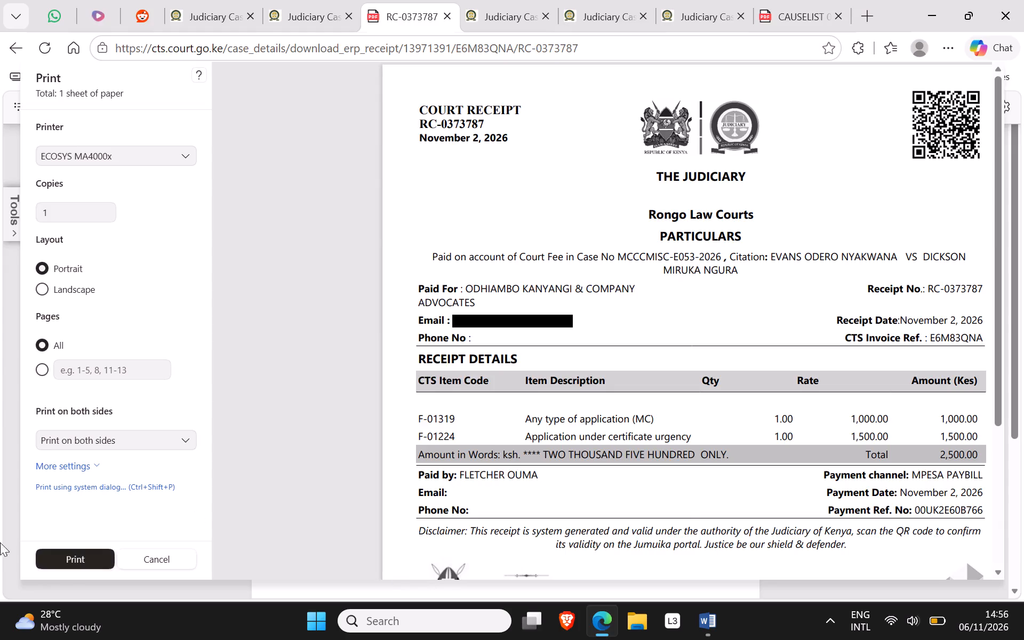
{"action": "left_click", "coordinate": [67, 565]}
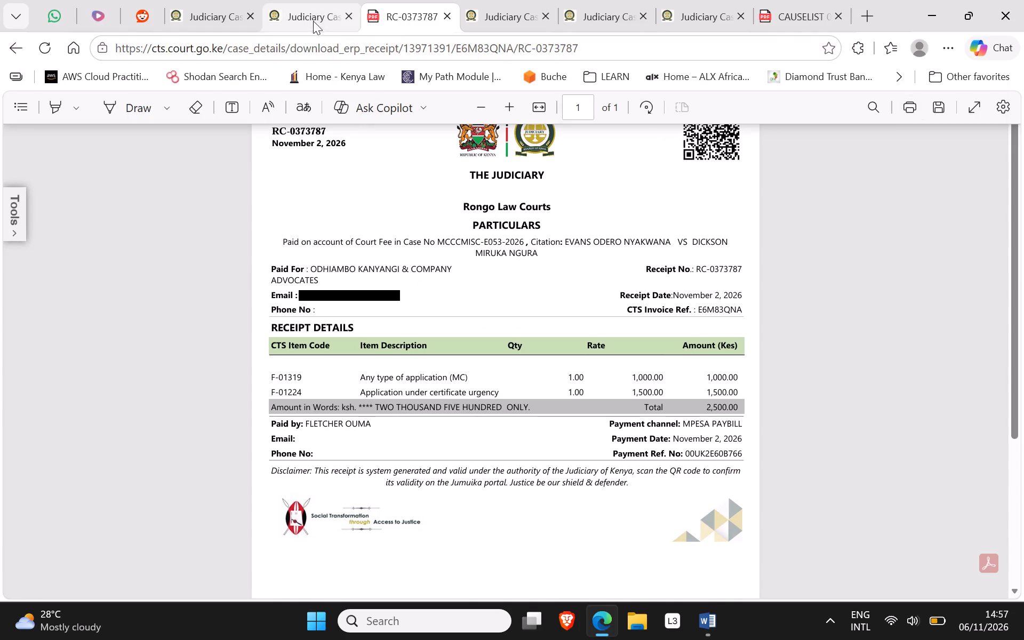
{"action": "left_click", "coordinate": [311, 14]}
{"action": "scroll", "coordinate": [752, 169], "scroll_direction": "up", "scroll_amount": 7}
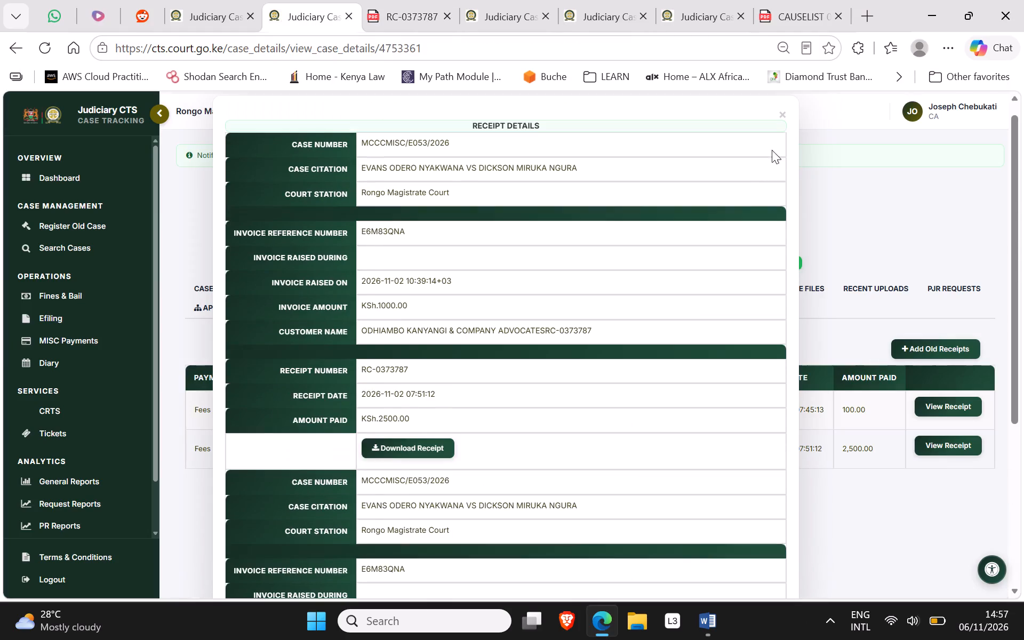
{"action": "left_click", "coordinate": [780, 128]}
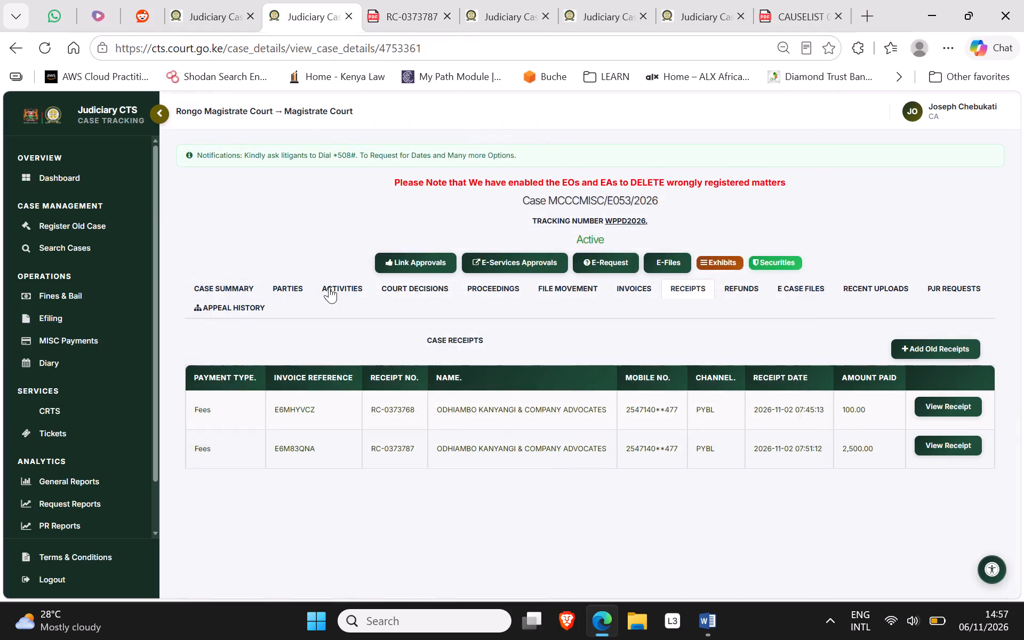
Open the published court decisions of case MCCCMISC/E053/2026.
{"action": "left_click", "coordinate": [329, 287]}
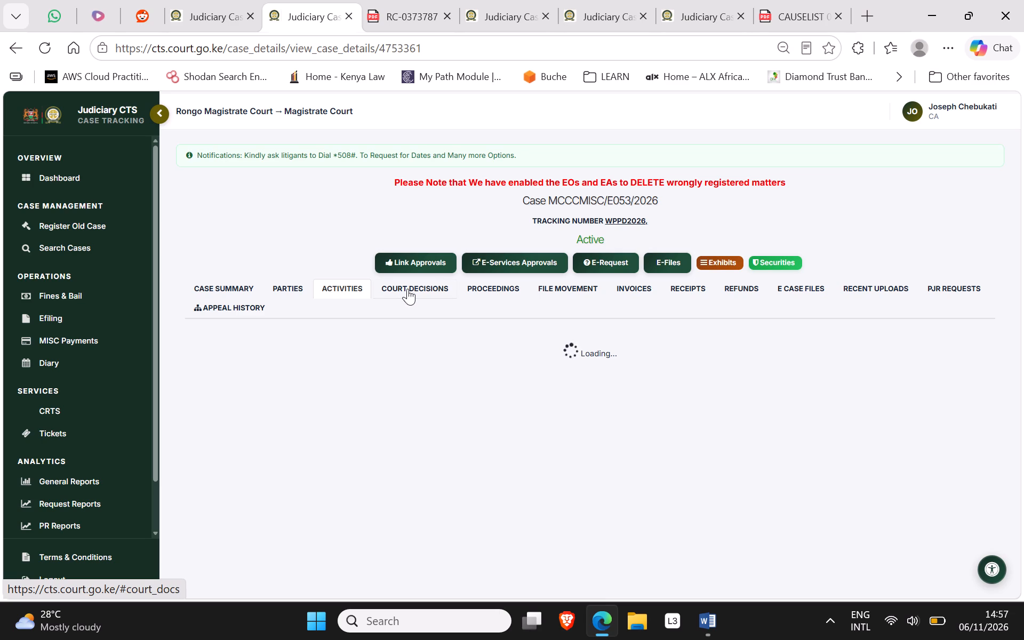
{"action": "left_click", "coordinate": [407, 289]}
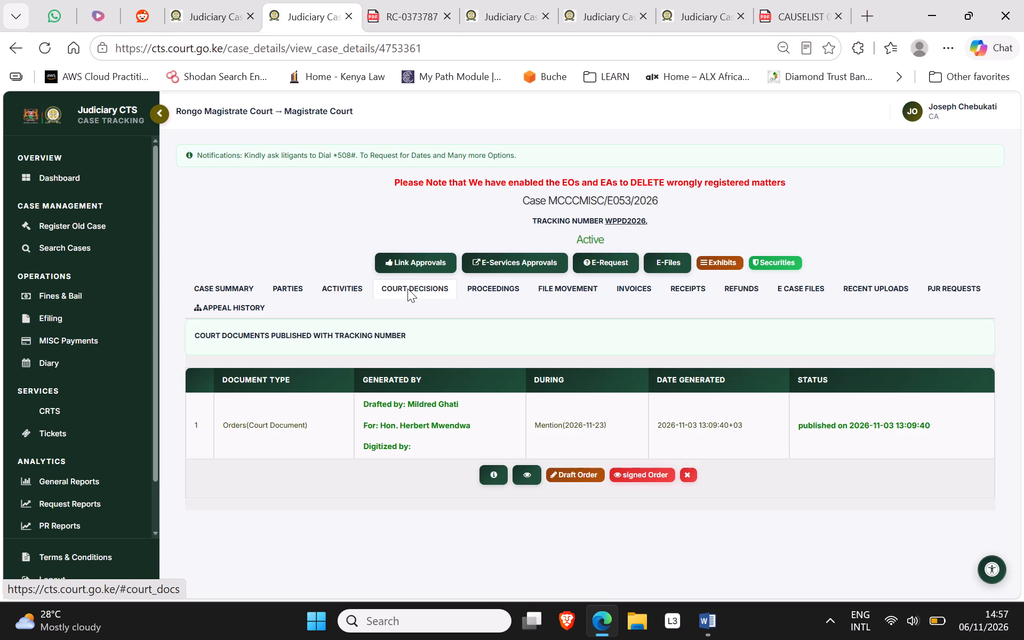
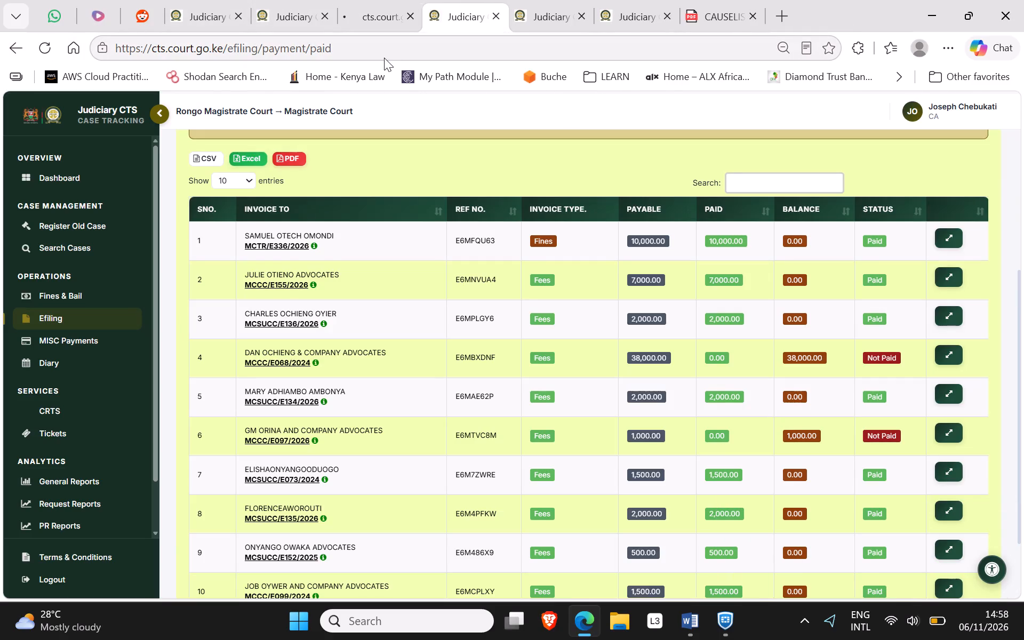
Dismiss the matters pop-up for 9 November 2026 in the court diary calendar.
{"action": "left_click", "coordinate": [521, 15]}
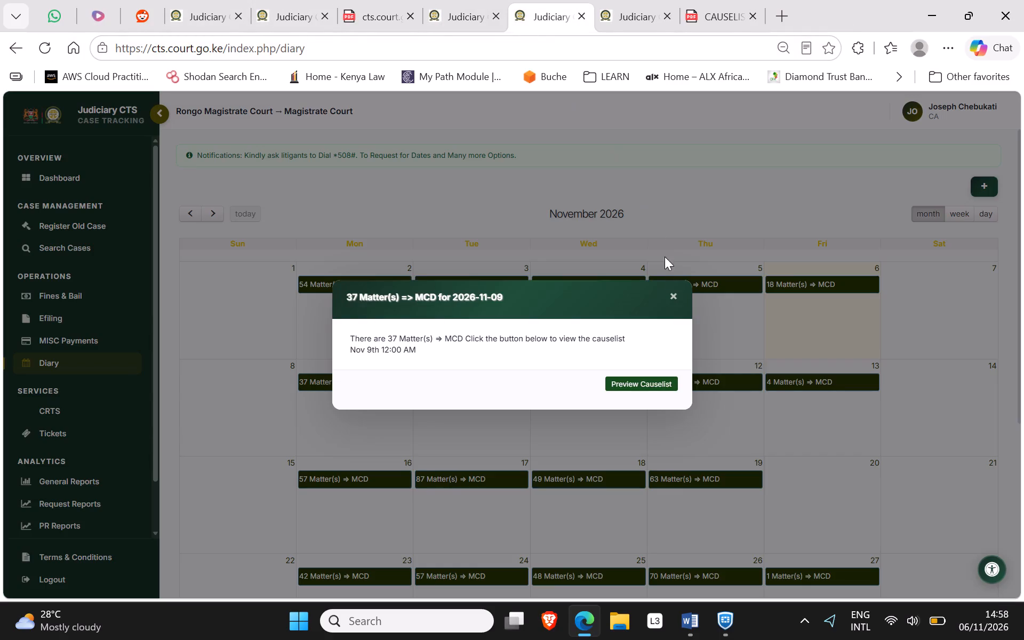
{"action": "left_click", "coordinate": [677, 295]}
Close the saved cause list PDF for 9 to 13 November 2026 and go back to the online cause list.
{"action": "left_click", "coordinate": [716, 4]}
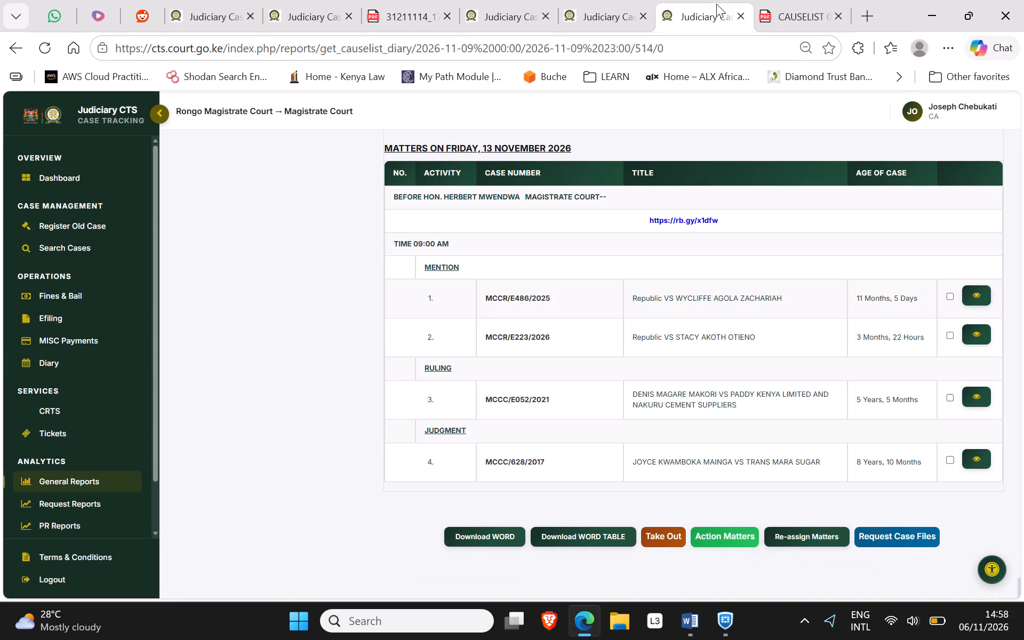
{"action": "left_click", "coordinate": [787, 0]}
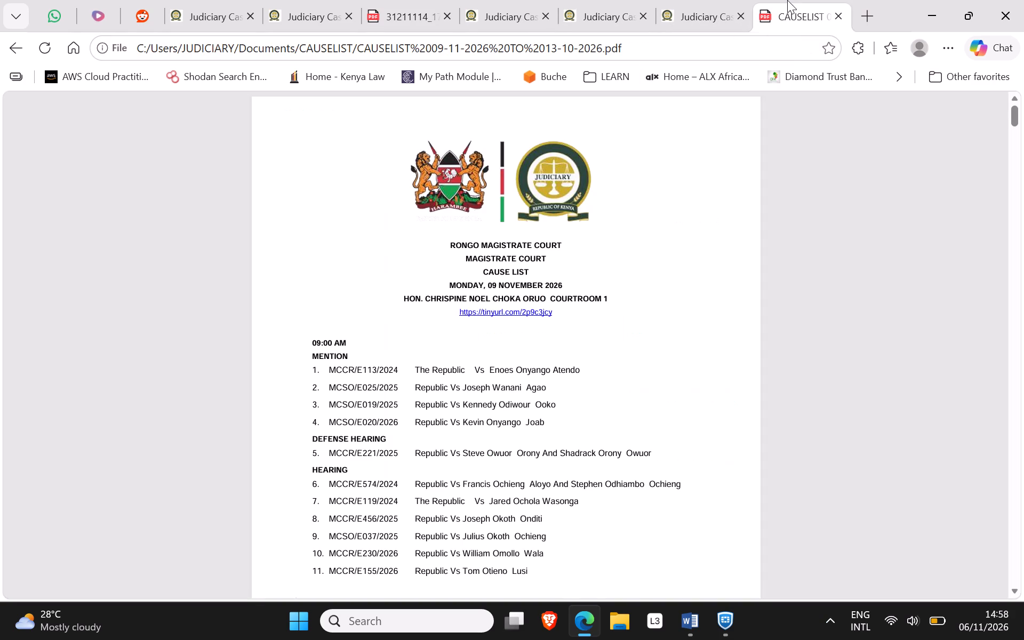
{"action": "left_click", "coordinate": [832, 17]}
{"action": "scroll", "coordinate": [611, 204], "scroll_direction": "up", "scroll_amount": 1}
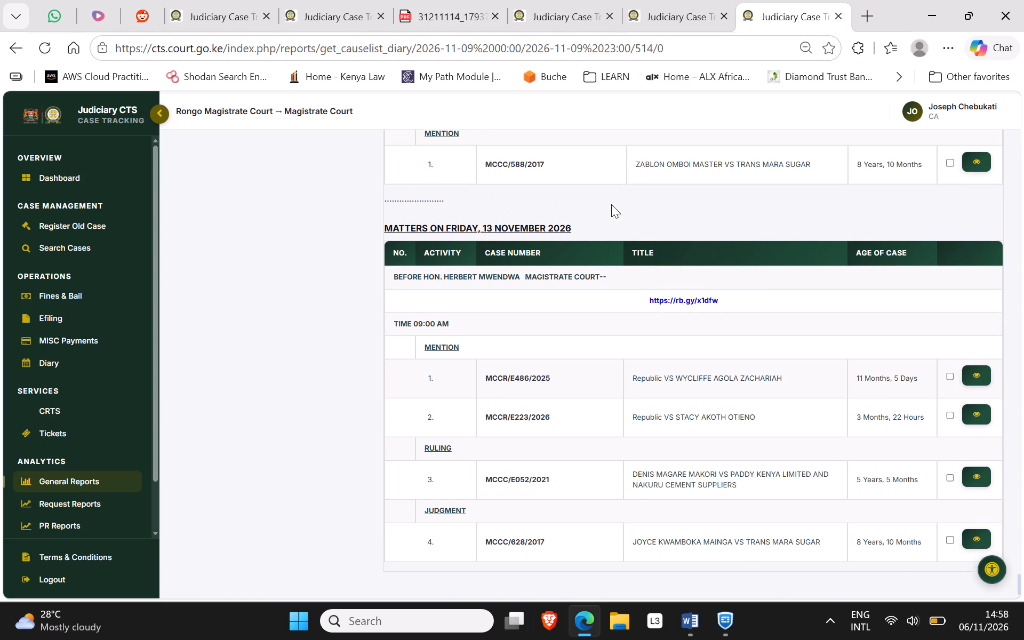
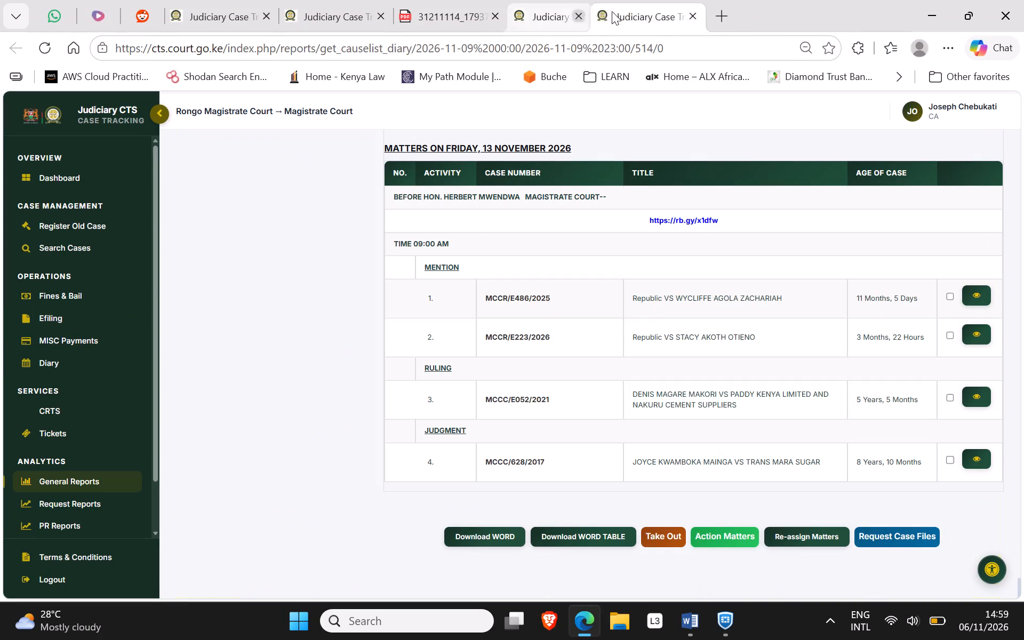
{"action": "left_click", "coordinate": [455, 18]}
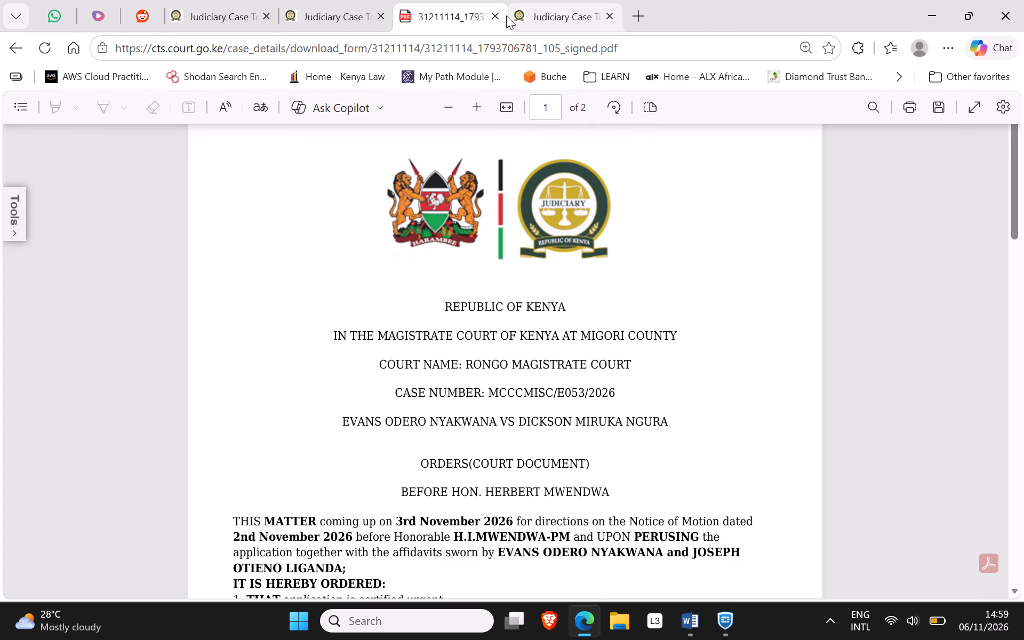
{"action": "left_click", "coordinate": [498, 12]}
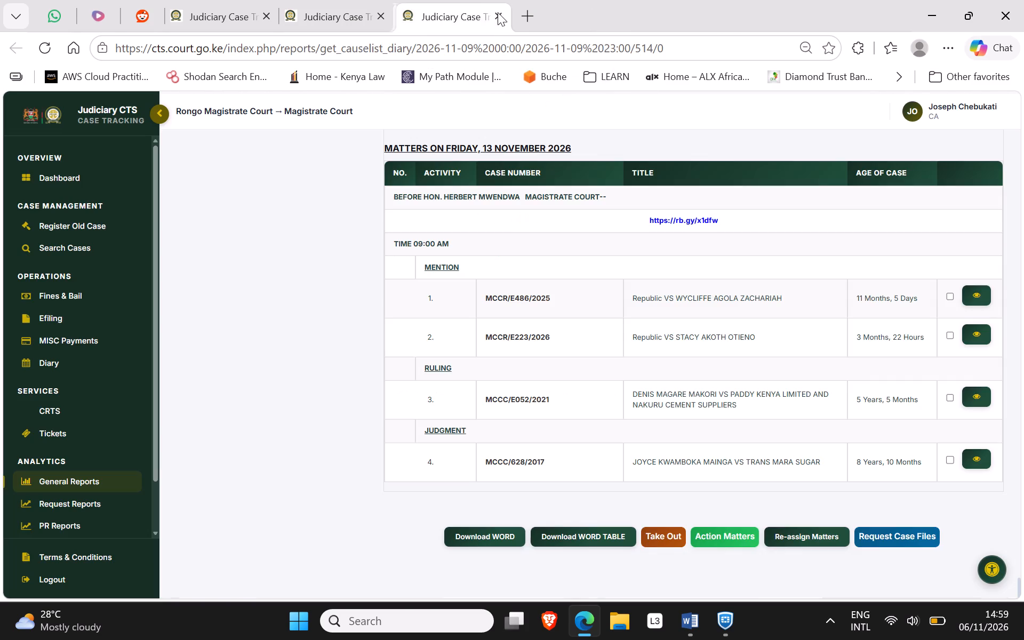
{"action": "left_click", "coordinate": [367, 12]}
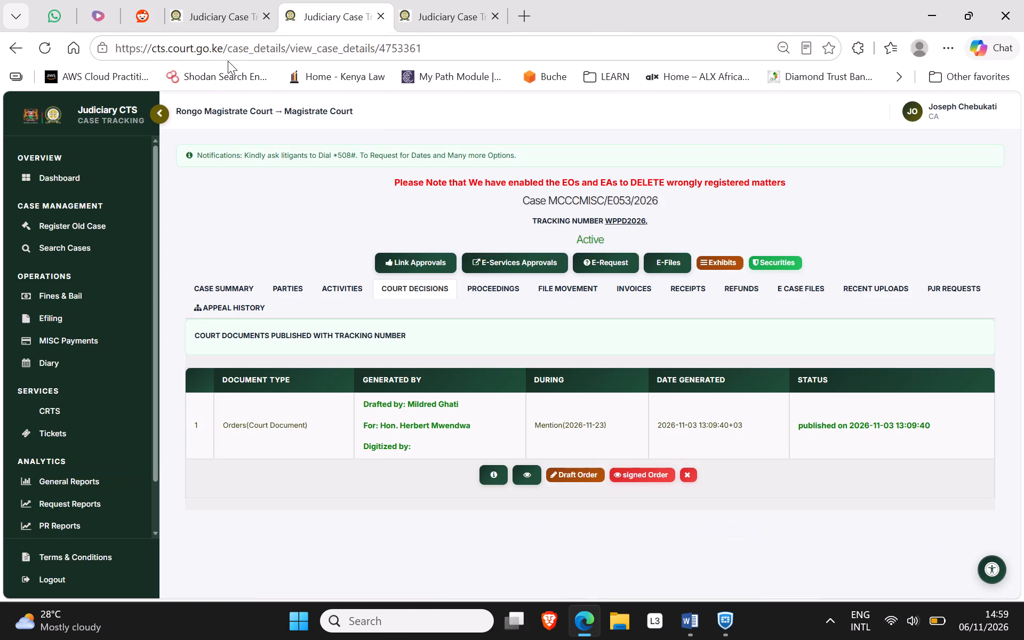
{"action": "left_click", "coordinate": [293, 293]}
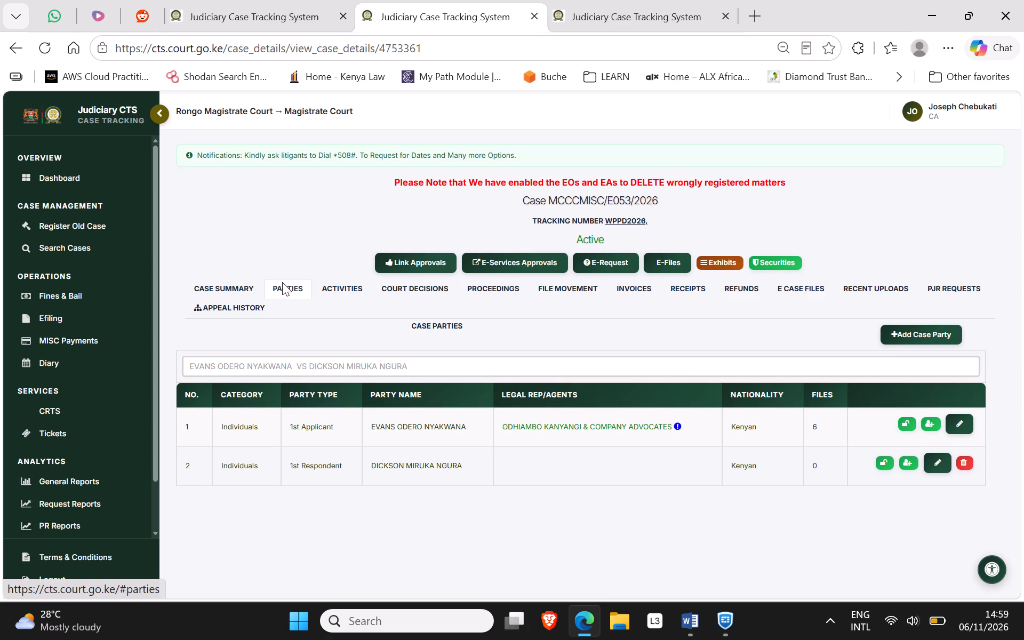
{"action": "left_click", "coordinate": [347, 282]}
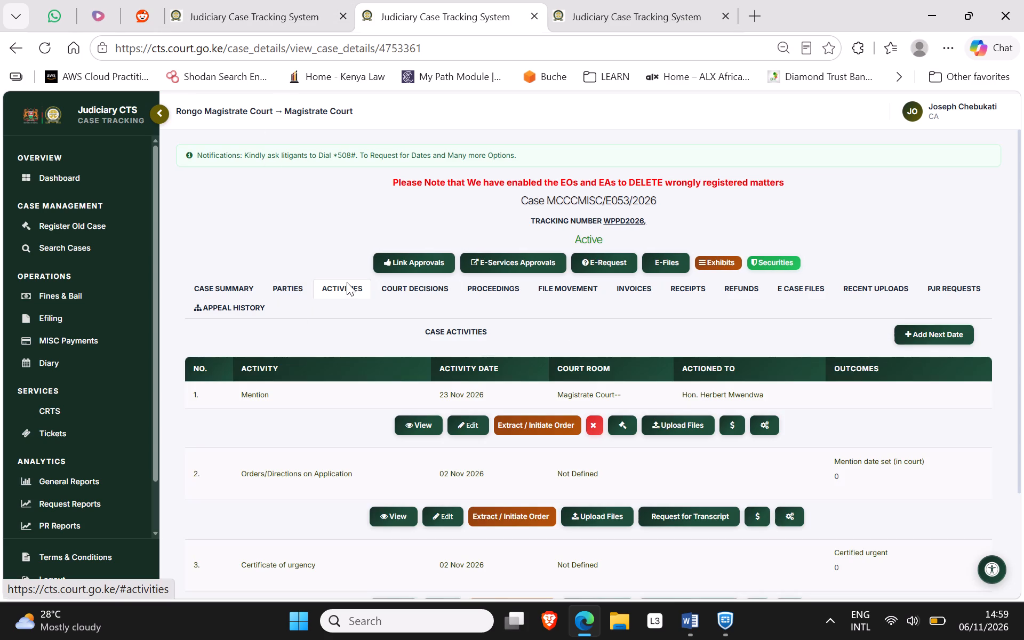